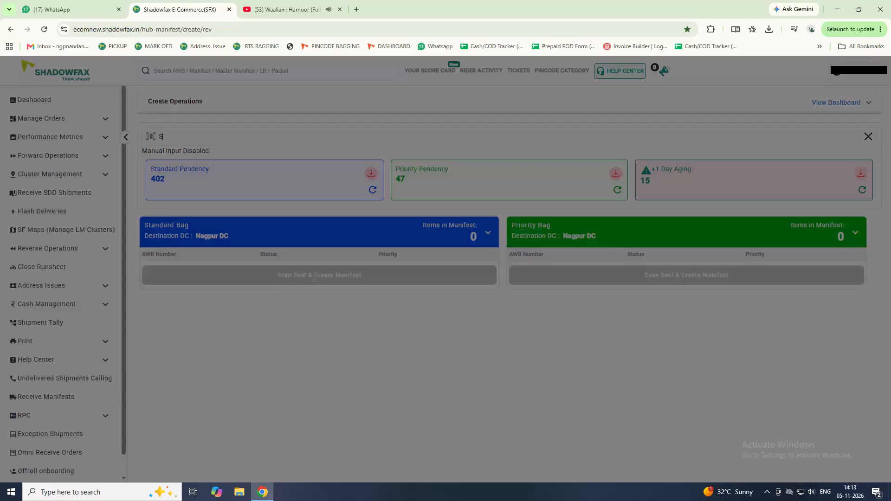
pyautogui.press('Return')
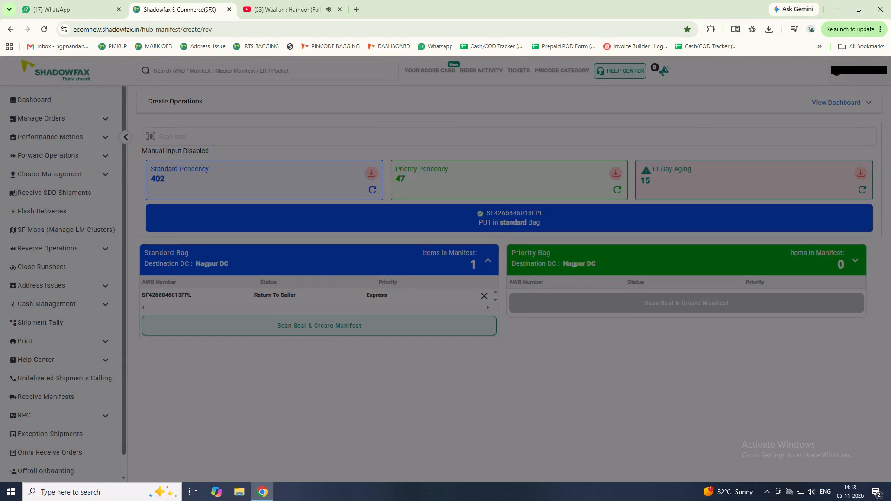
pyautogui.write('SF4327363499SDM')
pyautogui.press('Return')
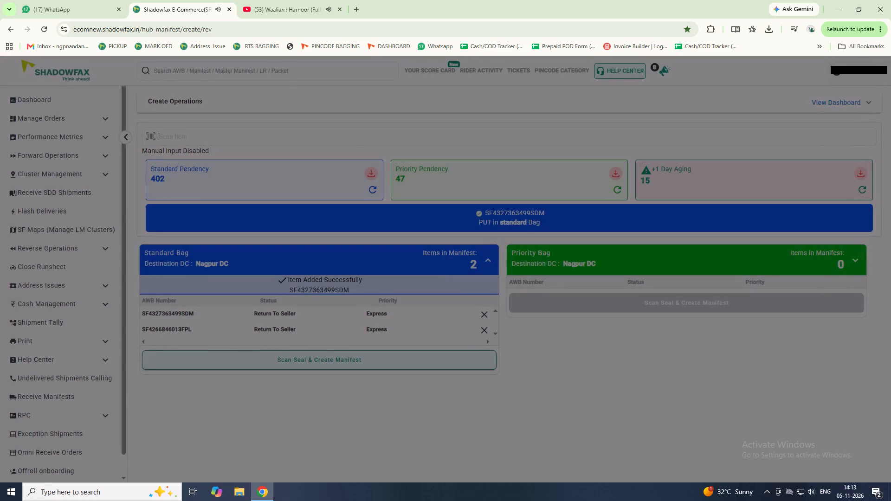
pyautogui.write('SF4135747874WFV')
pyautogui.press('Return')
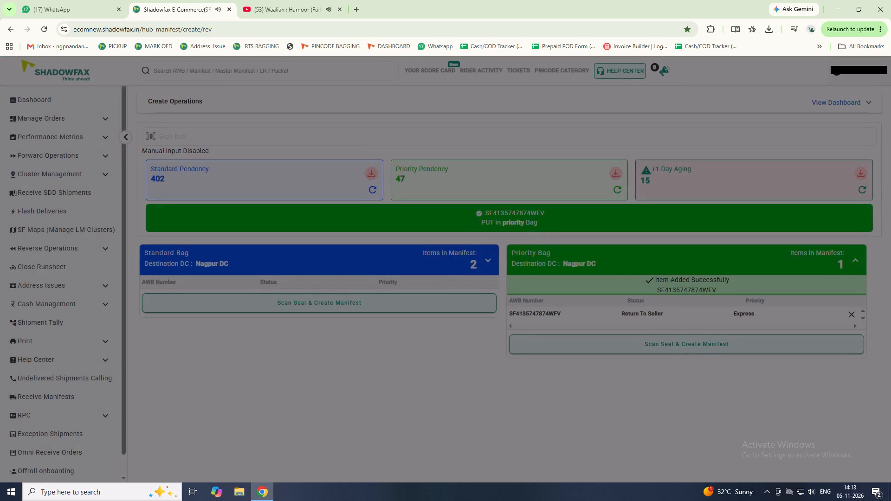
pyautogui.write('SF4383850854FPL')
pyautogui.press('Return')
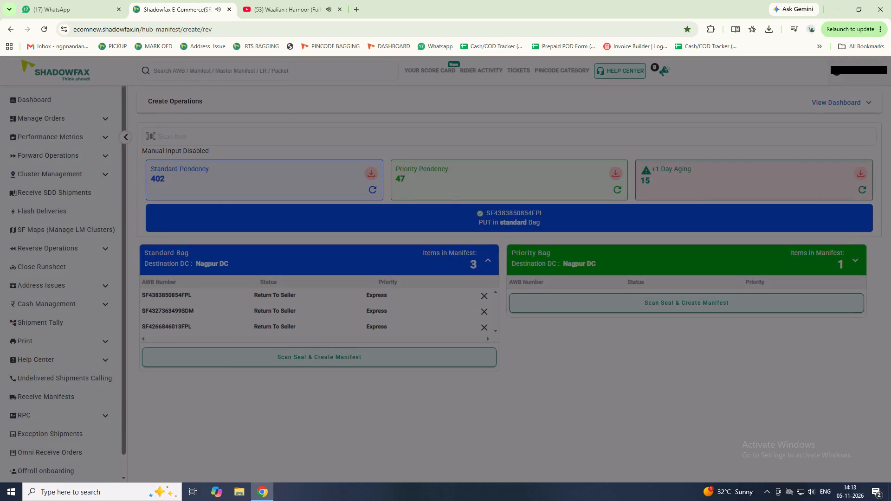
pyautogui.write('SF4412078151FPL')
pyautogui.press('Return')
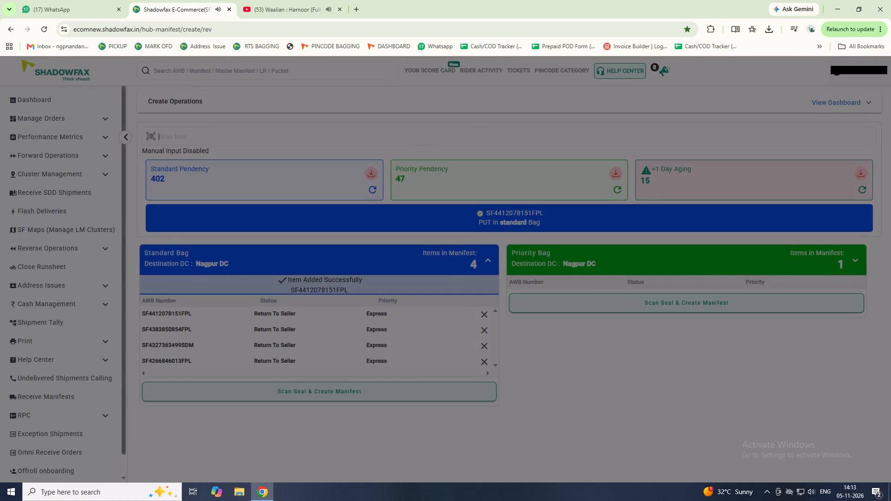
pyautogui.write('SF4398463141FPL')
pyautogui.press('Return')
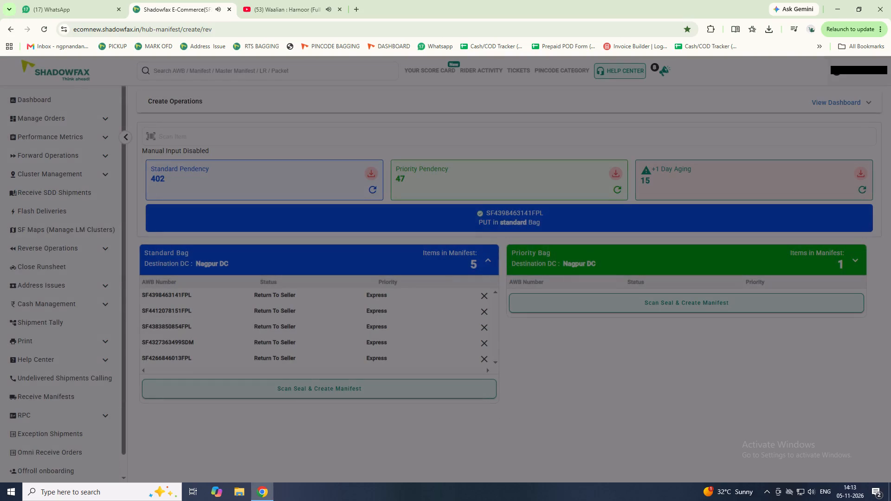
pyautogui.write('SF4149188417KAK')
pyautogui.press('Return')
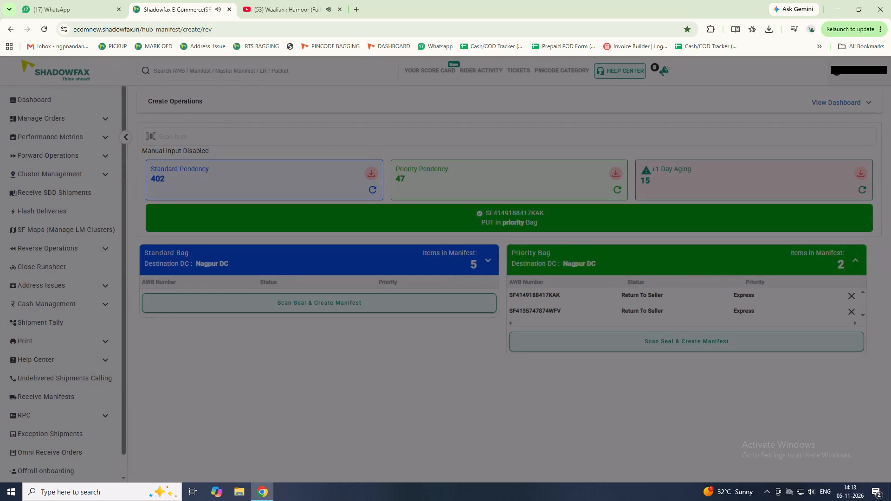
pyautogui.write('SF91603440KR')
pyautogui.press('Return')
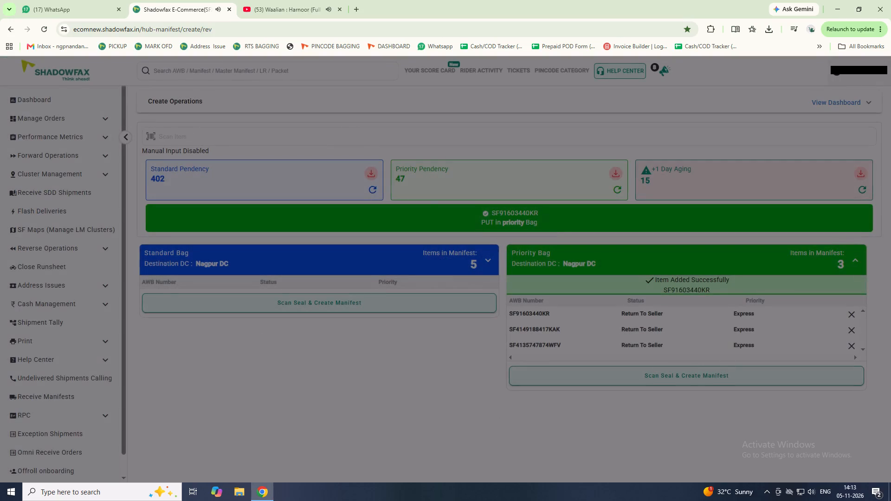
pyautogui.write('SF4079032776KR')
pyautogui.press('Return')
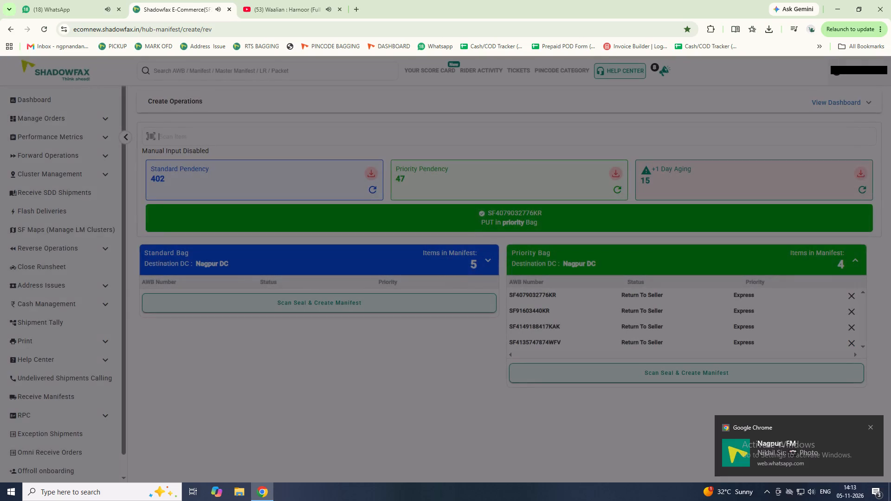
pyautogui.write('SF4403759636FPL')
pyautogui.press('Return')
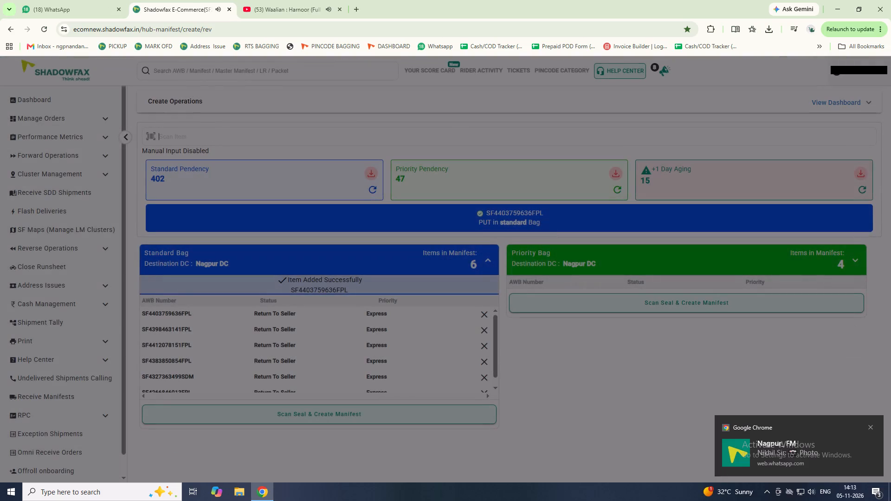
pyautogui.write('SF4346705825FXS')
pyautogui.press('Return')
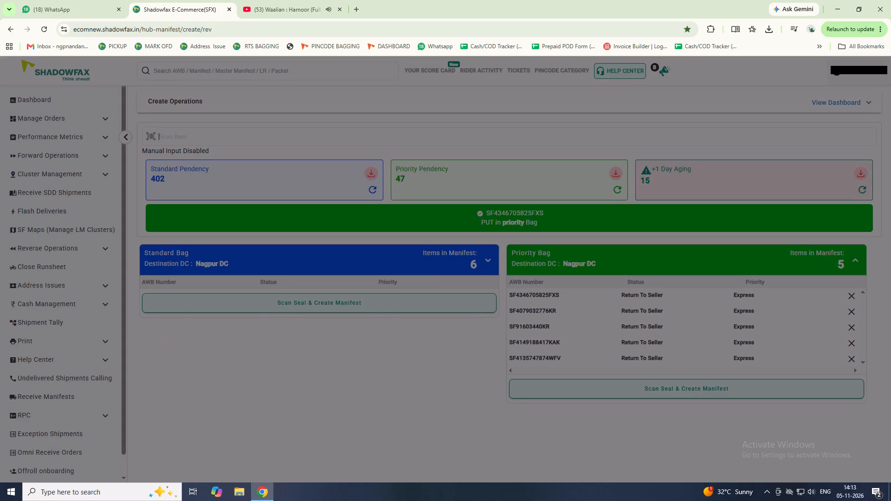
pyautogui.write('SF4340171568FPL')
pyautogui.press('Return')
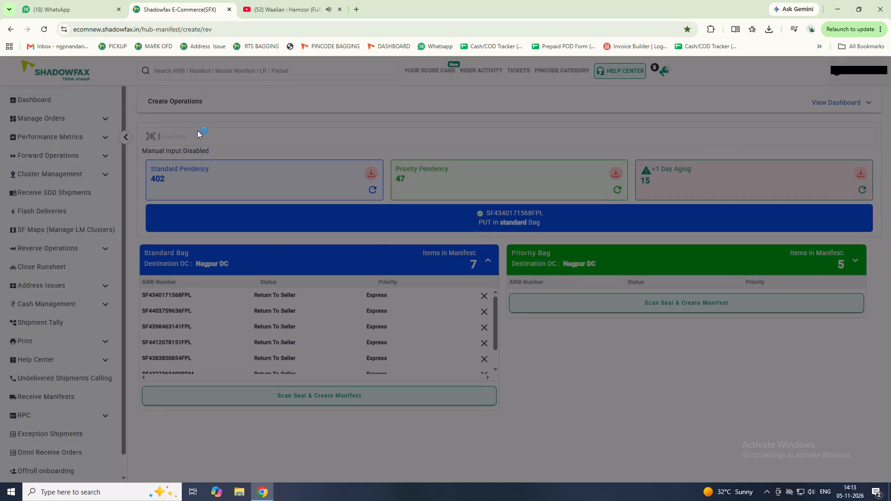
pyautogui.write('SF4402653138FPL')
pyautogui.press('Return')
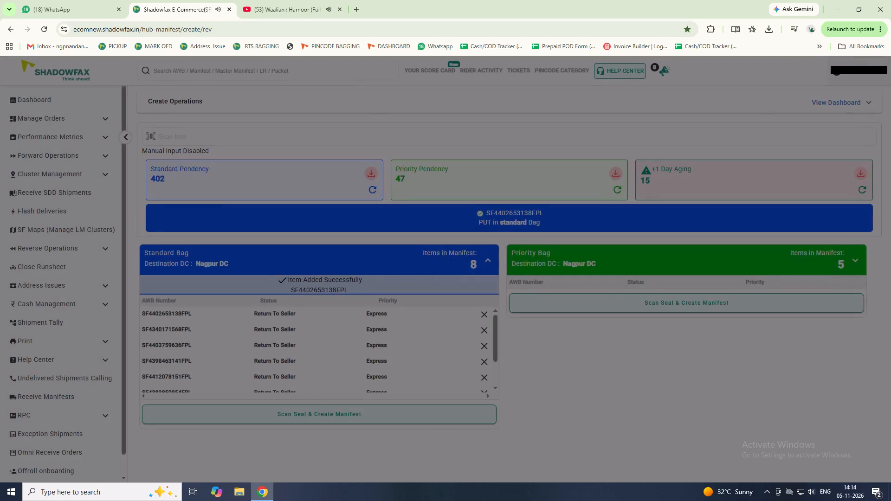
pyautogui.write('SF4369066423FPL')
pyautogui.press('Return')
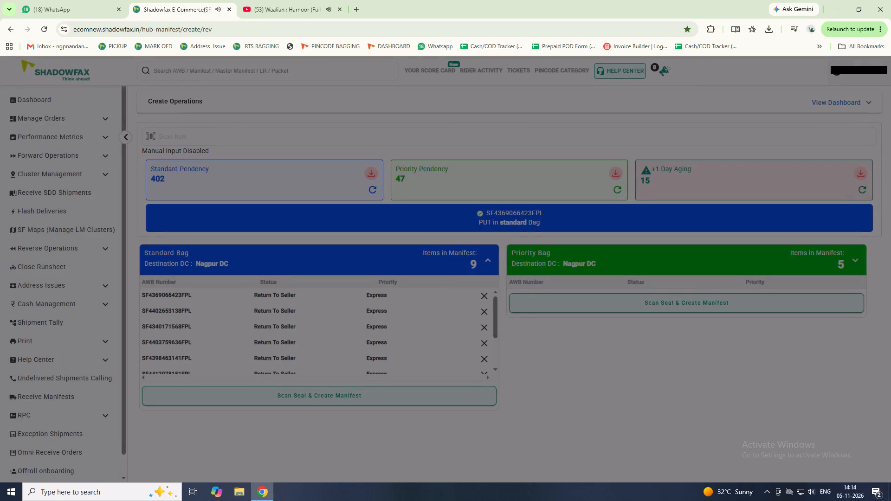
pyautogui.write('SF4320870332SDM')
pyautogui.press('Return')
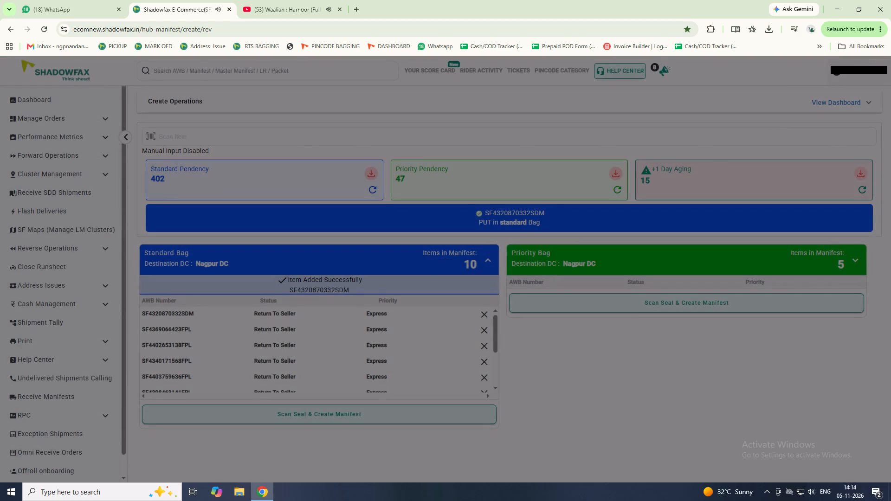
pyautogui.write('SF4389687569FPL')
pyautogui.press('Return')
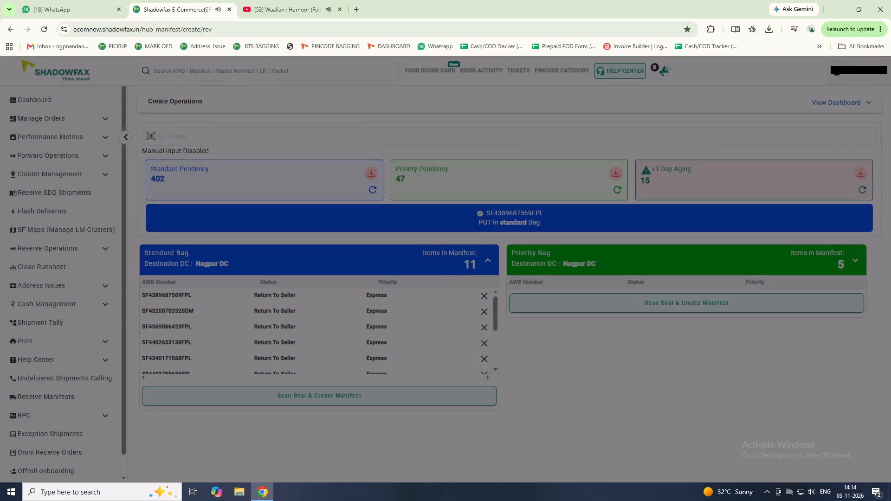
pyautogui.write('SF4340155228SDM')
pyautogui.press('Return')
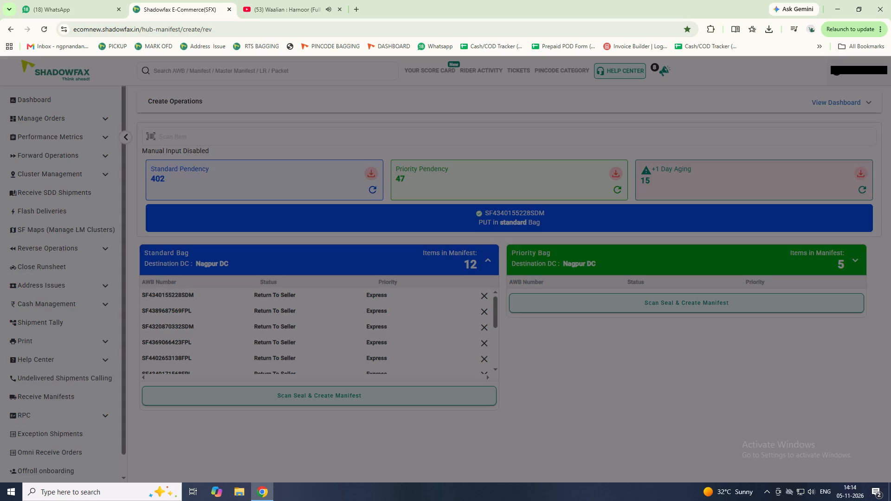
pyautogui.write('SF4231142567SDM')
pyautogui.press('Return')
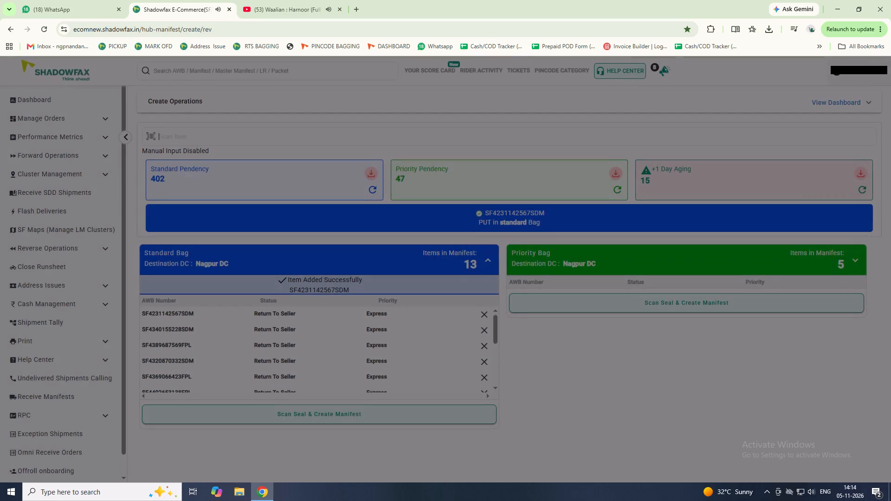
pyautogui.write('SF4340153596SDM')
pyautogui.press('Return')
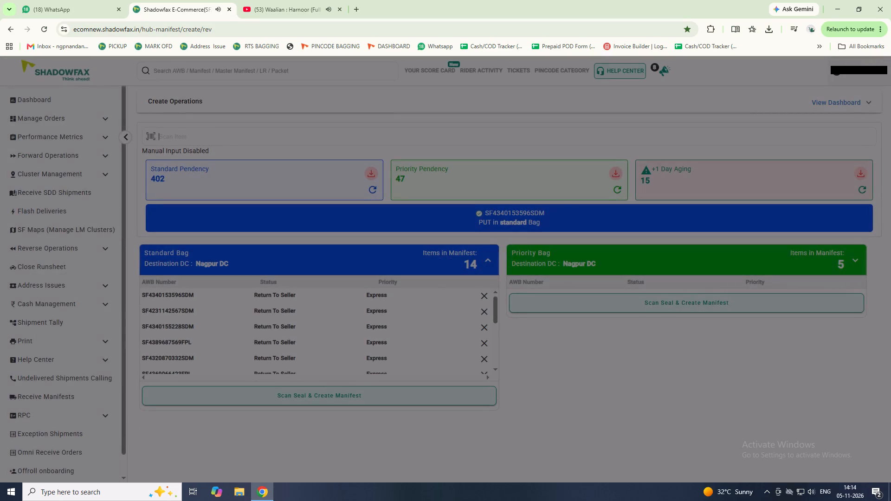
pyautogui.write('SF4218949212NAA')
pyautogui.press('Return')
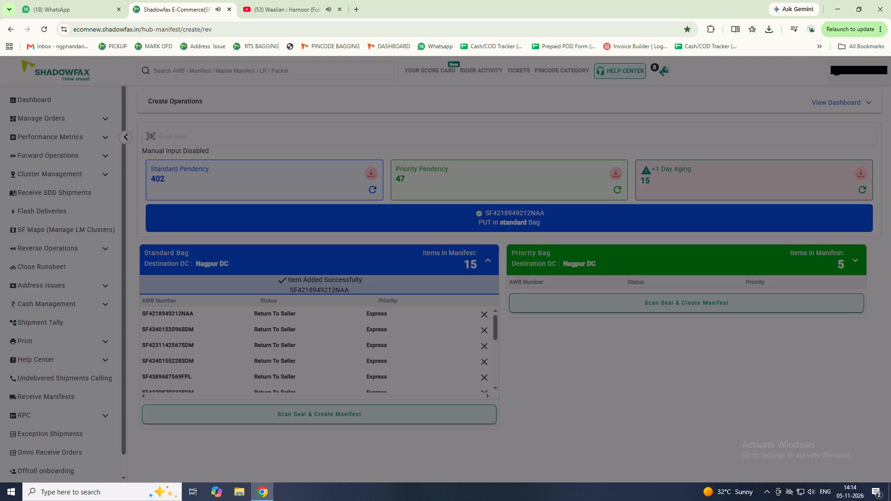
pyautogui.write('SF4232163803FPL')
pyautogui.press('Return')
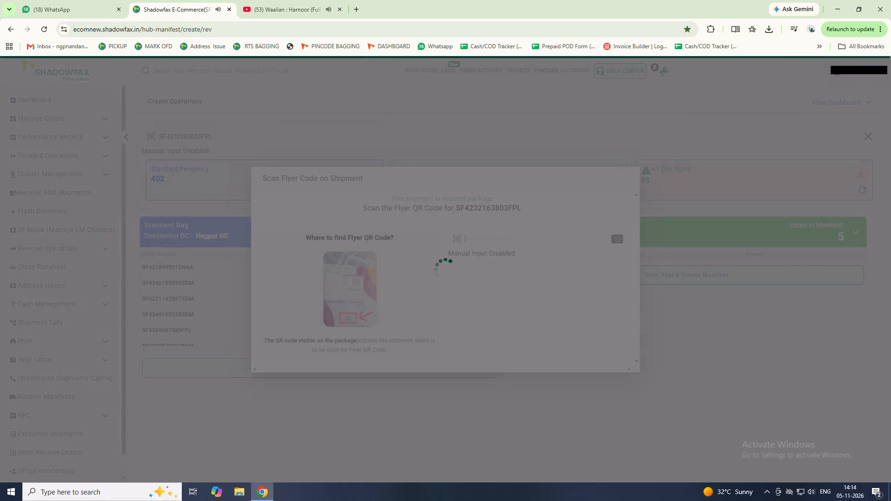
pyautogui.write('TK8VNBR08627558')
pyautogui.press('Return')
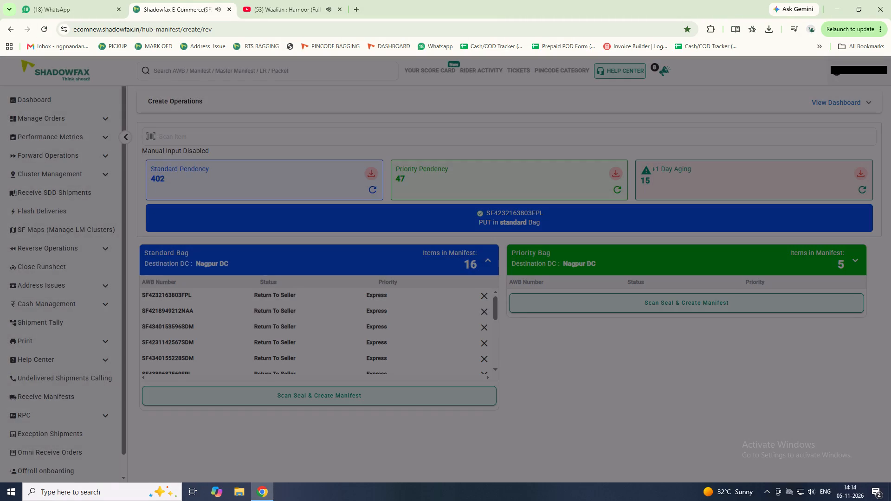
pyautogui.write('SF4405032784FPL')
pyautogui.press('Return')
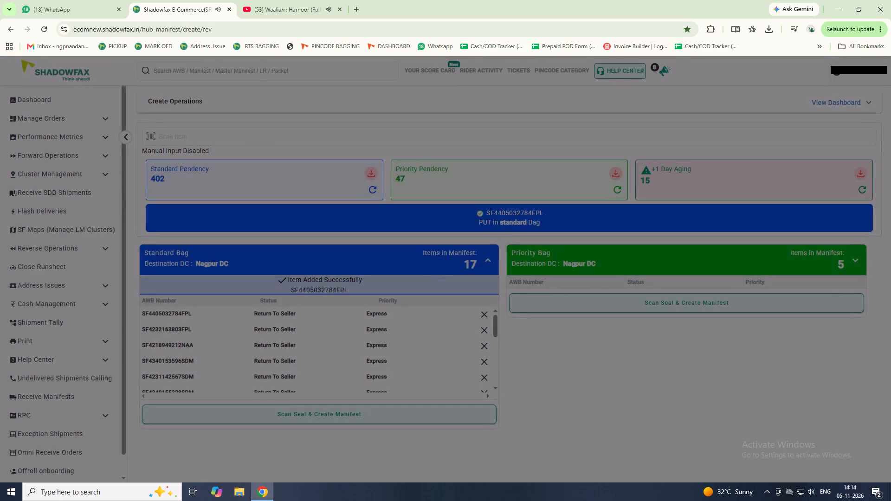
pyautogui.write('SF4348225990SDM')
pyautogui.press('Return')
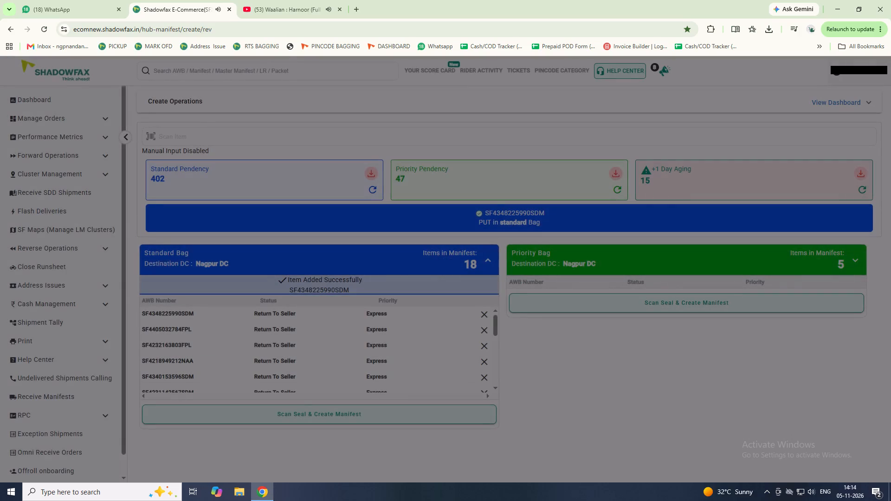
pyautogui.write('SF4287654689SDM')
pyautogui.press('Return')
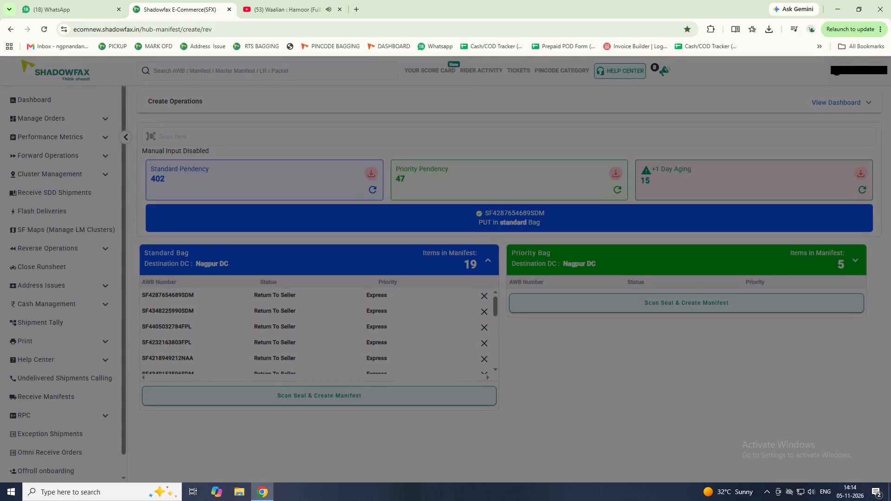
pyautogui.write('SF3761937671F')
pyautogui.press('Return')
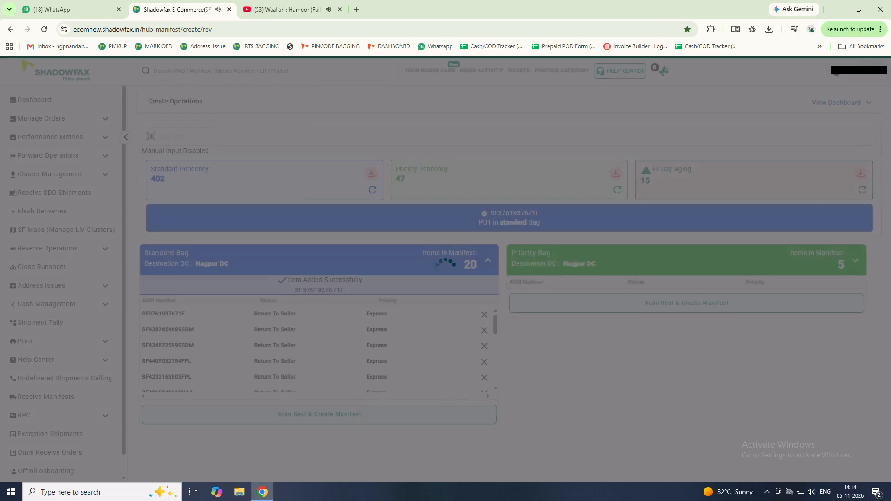
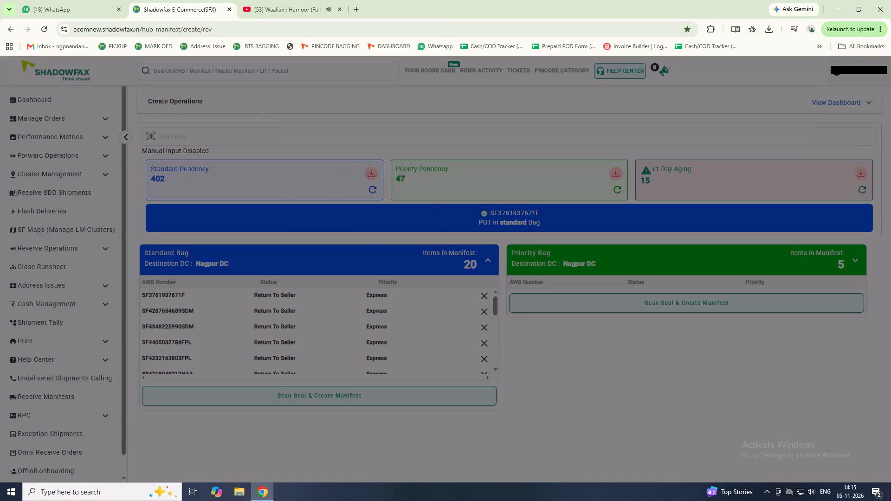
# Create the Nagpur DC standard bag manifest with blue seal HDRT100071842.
pyautogui.click(322, 405)
pyautogui.click(387, 289)
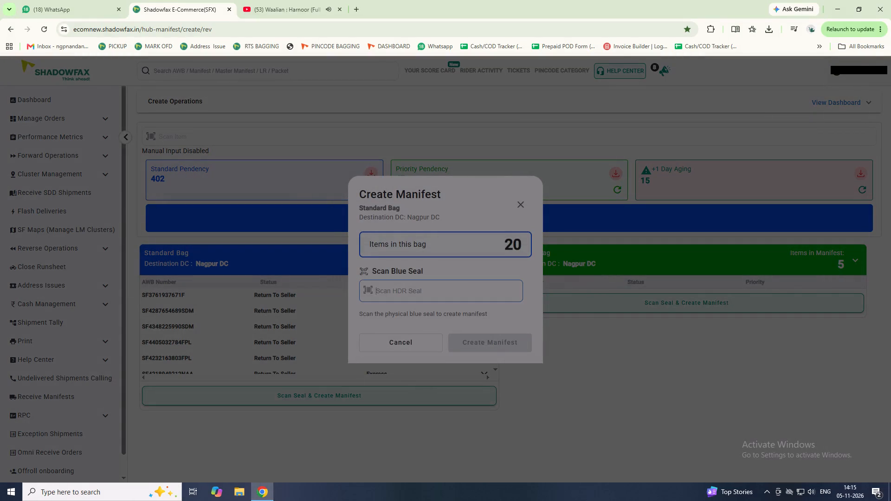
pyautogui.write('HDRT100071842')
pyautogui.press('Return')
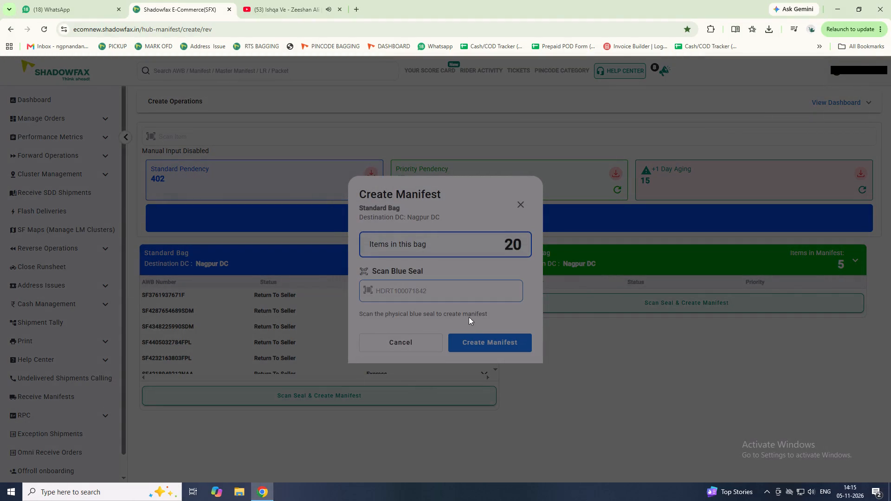
pyautogui.doubleClick(476, 348)
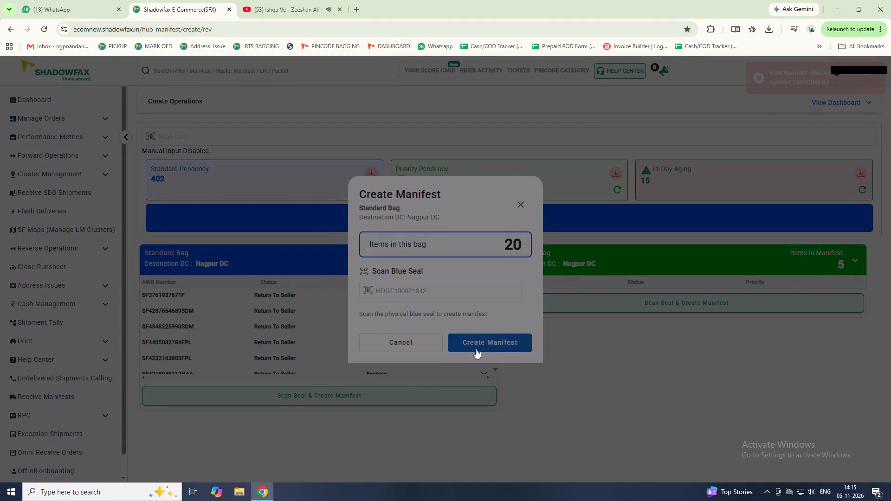
pyautogui.doubleClick(179, 142)
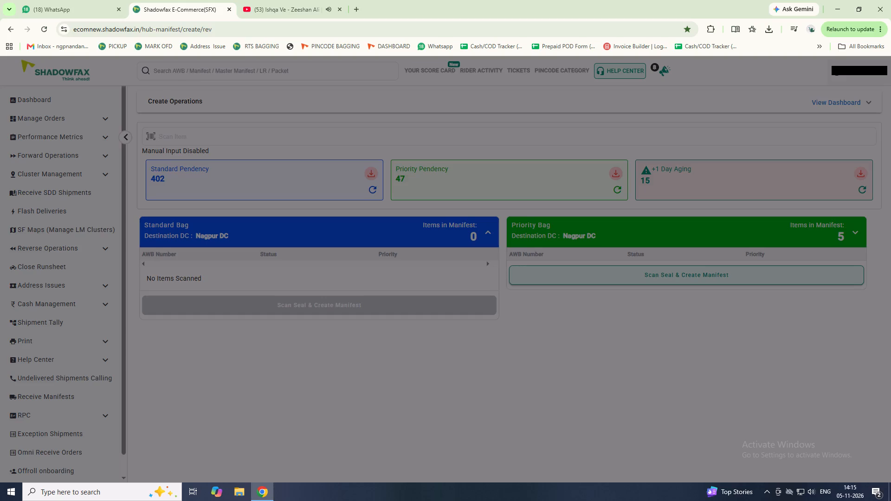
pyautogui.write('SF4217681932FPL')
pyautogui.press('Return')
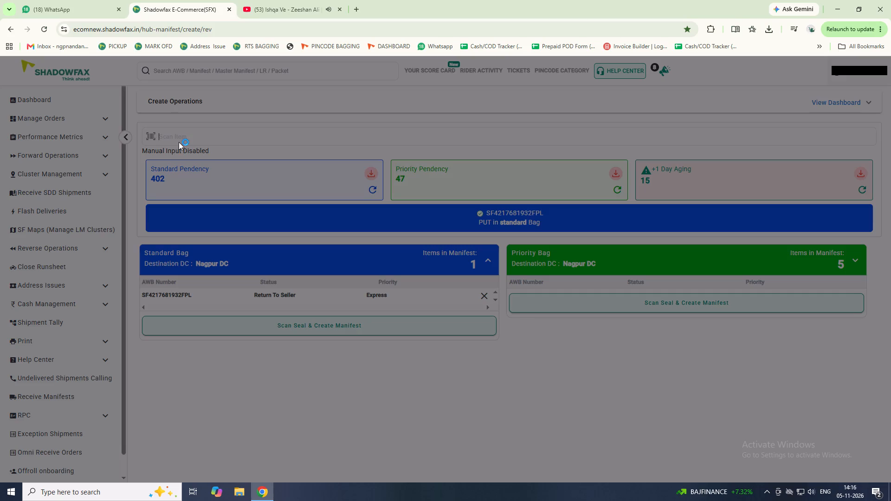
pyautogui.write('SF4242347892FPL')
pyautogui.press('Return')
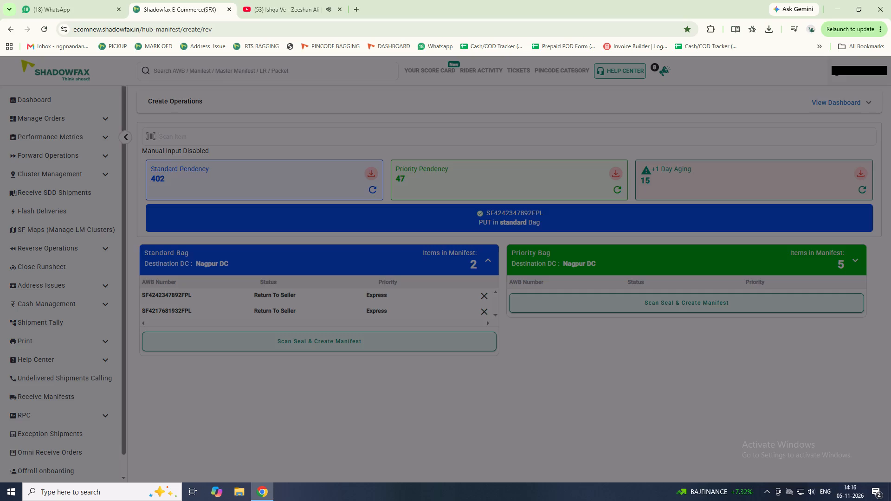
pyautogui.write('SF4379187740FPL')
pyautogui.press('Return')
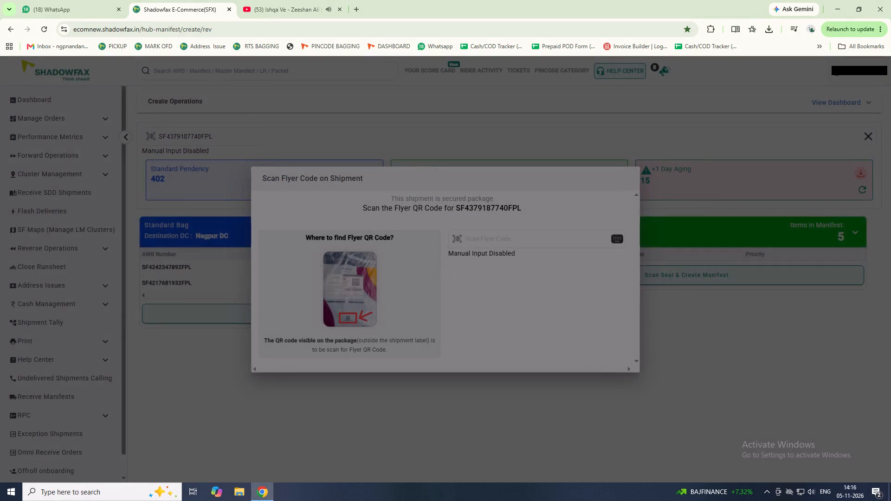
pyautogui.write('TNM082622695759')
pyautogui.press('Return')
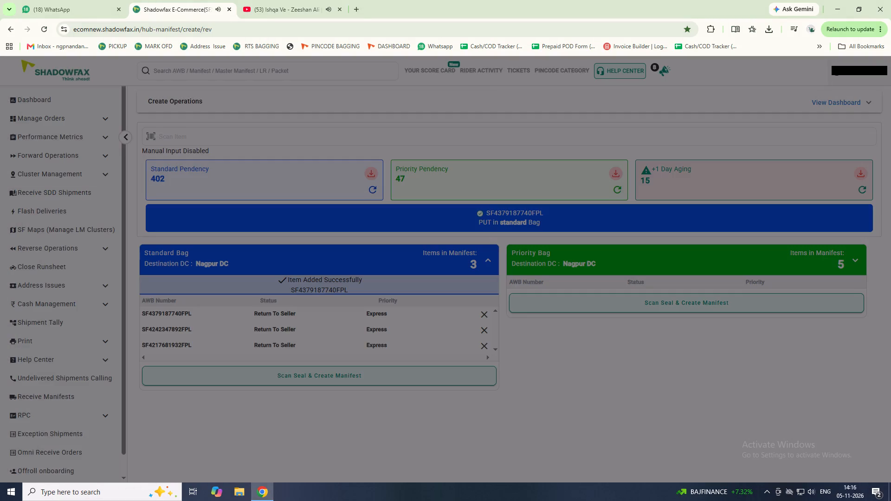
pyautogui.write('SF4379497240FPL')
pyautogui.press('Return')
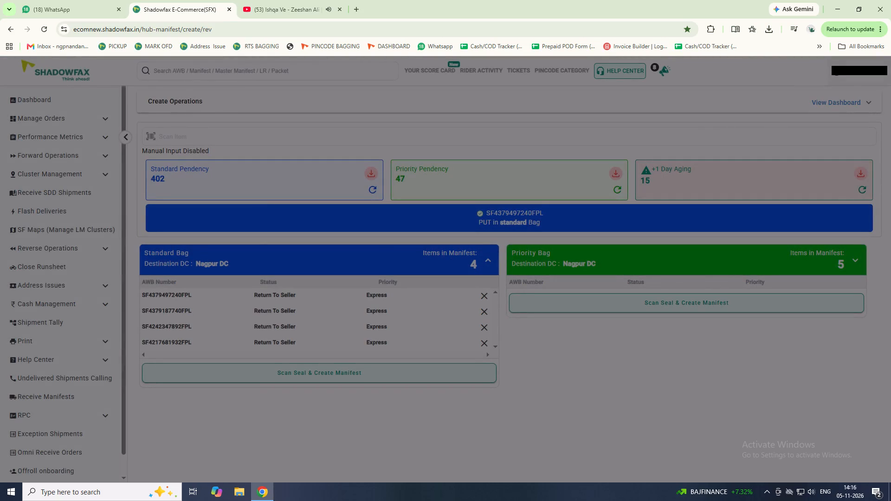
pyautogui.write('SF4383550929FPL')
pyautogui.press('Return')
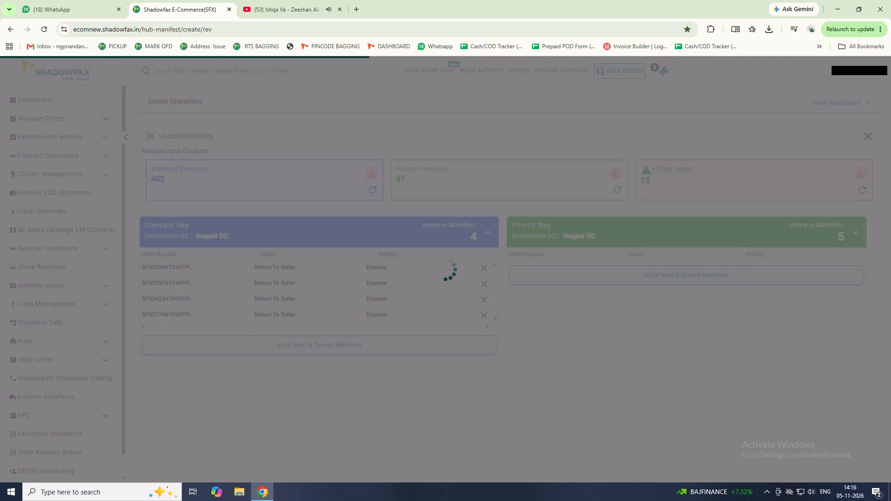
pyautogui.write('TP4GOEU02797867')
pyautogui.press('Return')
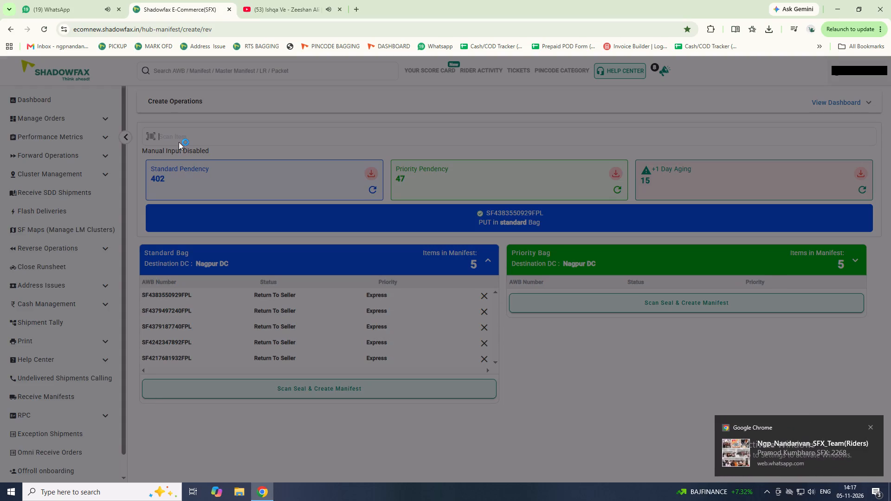
# Create the next Nagpur DC standard bag manifest with blue seal HDRT100071843.
pyautogui.click(255, 383)
pyautogui.click(413, 287)
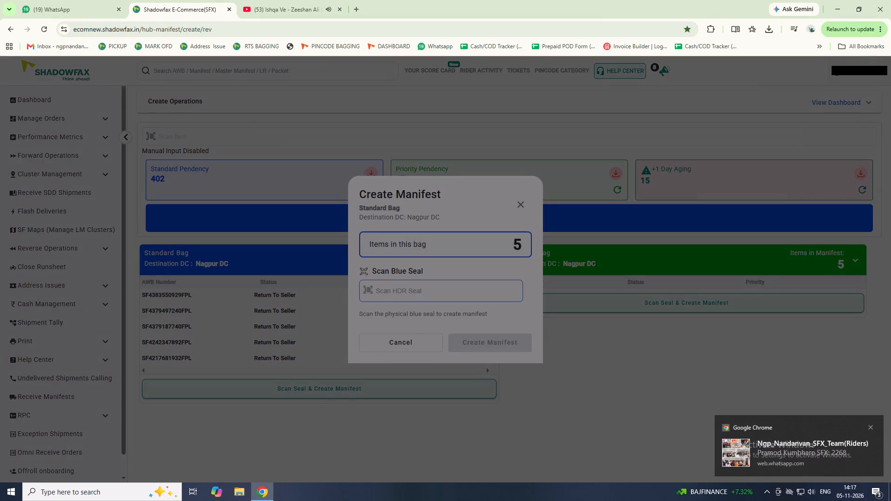
pyautogui.hotkey('shift', 'h')
pyautogui.hotkey('shift', 'd')
pyautogui.hotkey('shift', 'r')
pyautogui.hotkey('shift', 't')
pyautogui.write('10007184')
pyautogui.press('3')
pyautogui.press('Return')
pyautogui.click(485, 351)
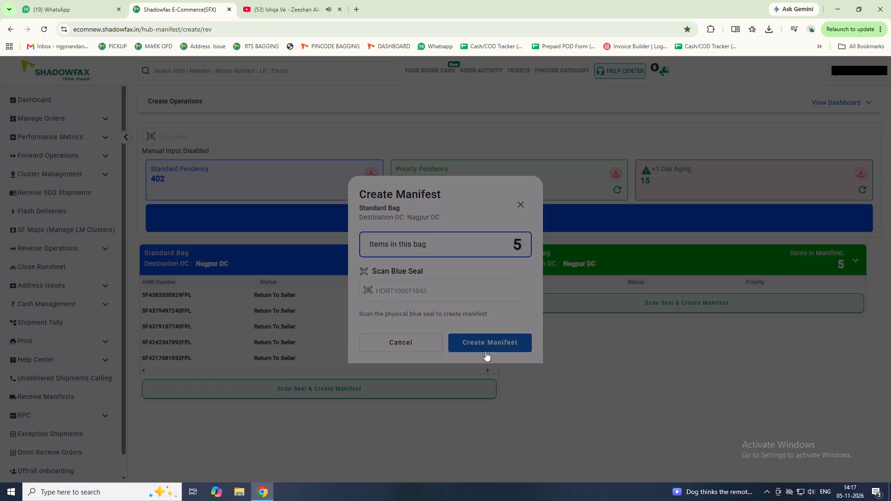
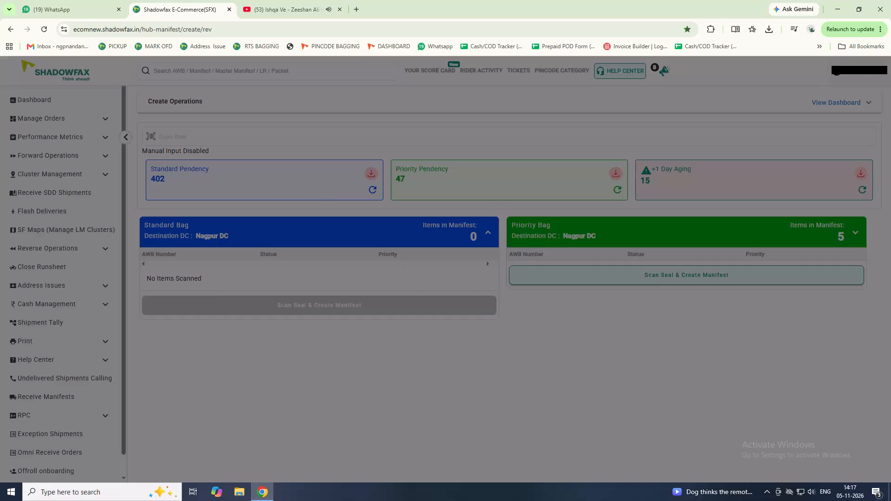
pyautogui.click(273, 142)
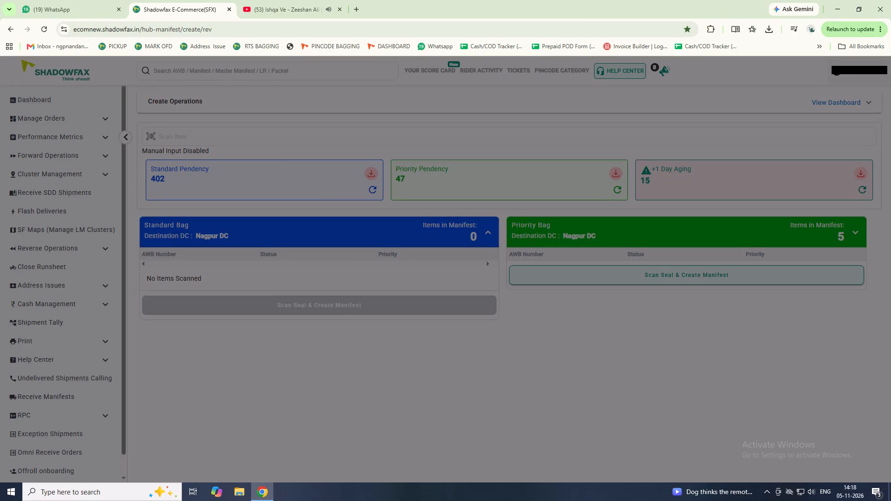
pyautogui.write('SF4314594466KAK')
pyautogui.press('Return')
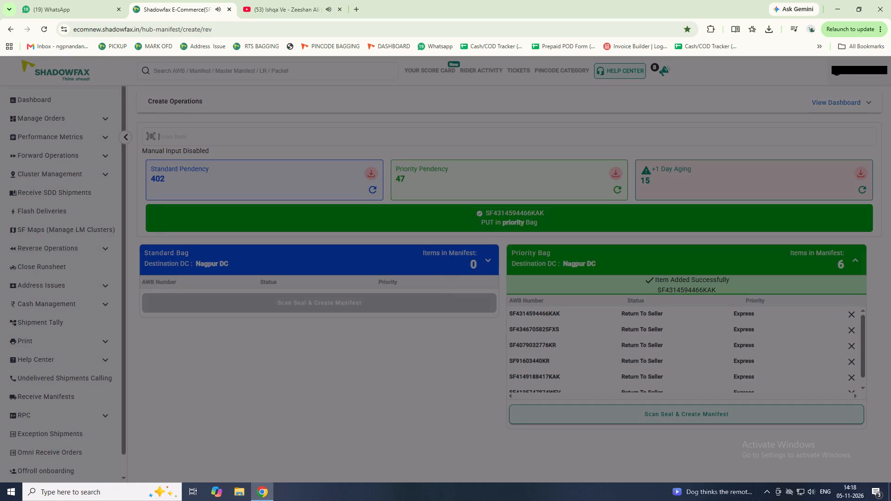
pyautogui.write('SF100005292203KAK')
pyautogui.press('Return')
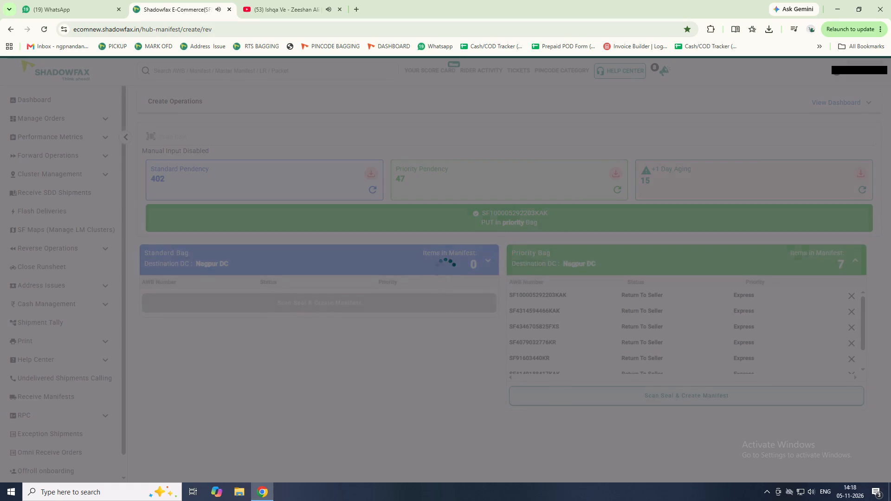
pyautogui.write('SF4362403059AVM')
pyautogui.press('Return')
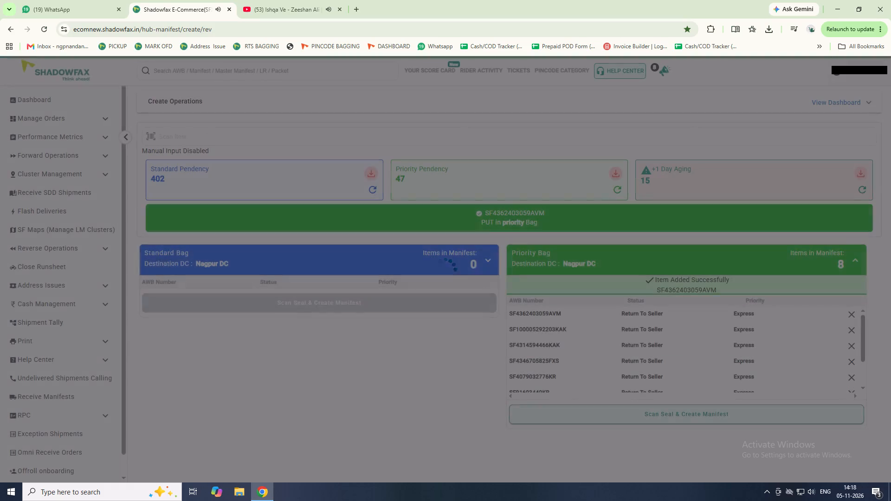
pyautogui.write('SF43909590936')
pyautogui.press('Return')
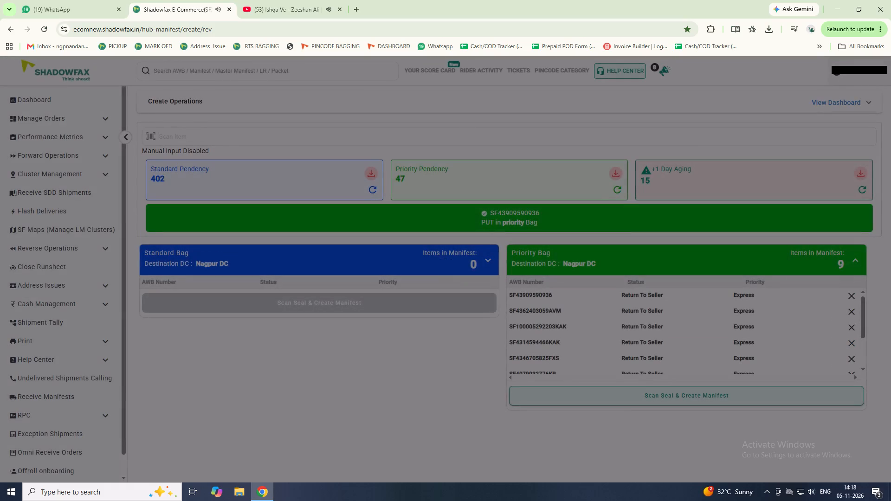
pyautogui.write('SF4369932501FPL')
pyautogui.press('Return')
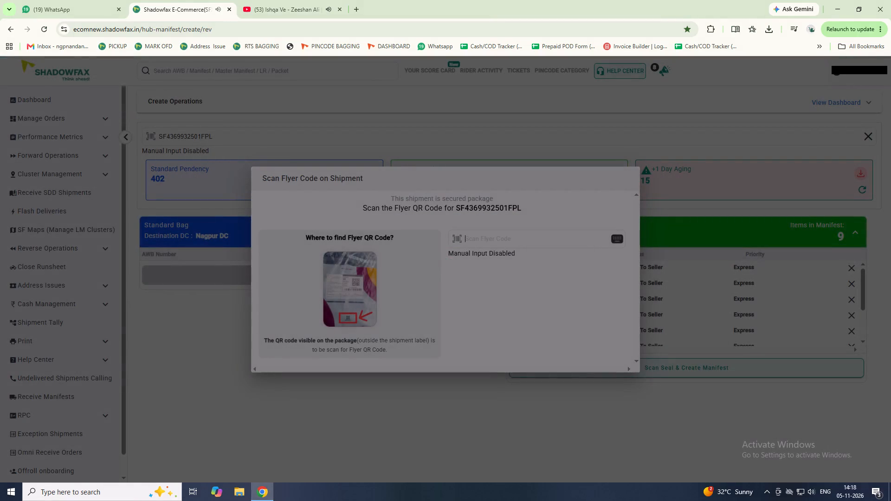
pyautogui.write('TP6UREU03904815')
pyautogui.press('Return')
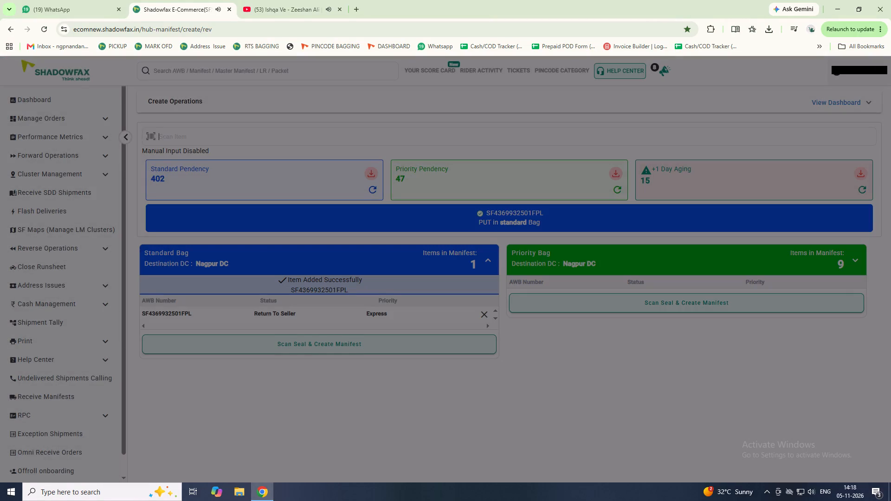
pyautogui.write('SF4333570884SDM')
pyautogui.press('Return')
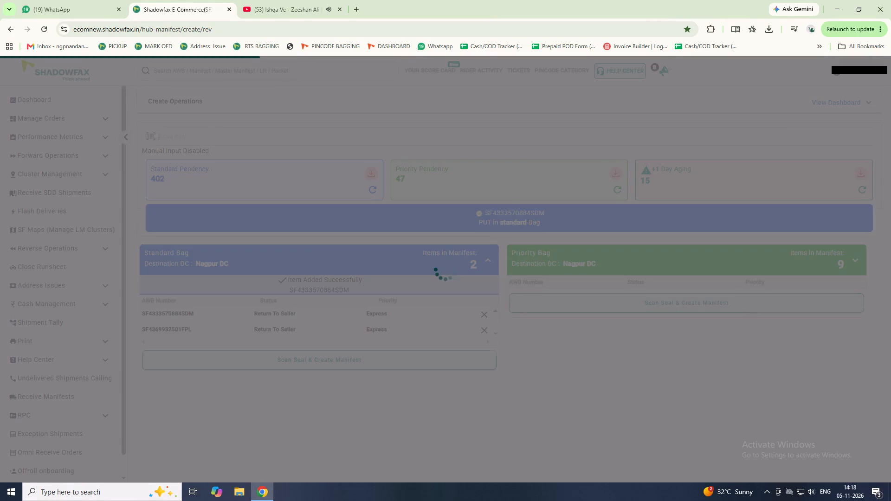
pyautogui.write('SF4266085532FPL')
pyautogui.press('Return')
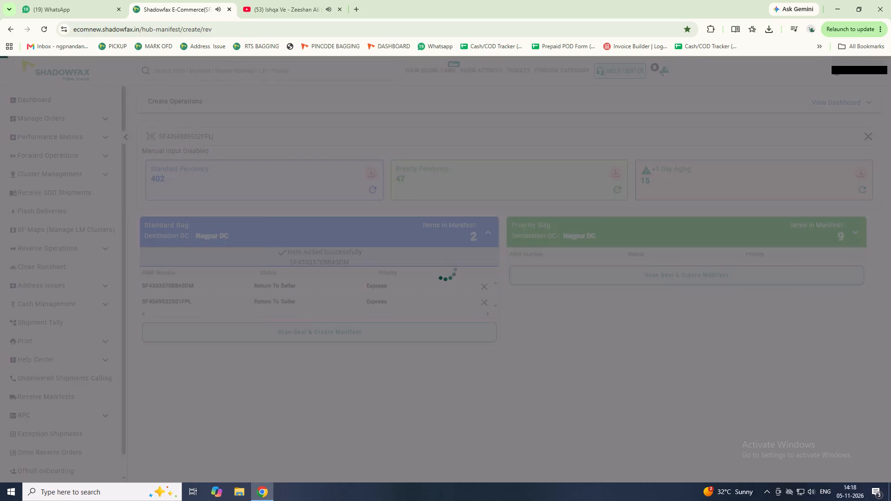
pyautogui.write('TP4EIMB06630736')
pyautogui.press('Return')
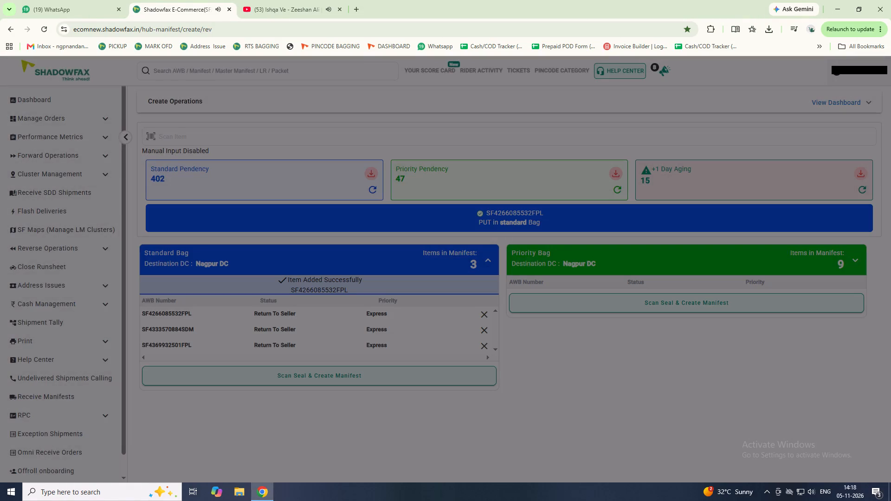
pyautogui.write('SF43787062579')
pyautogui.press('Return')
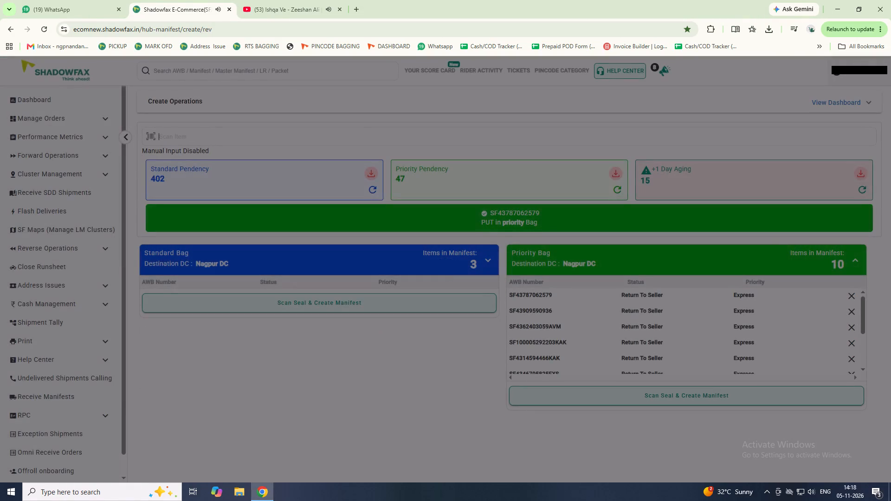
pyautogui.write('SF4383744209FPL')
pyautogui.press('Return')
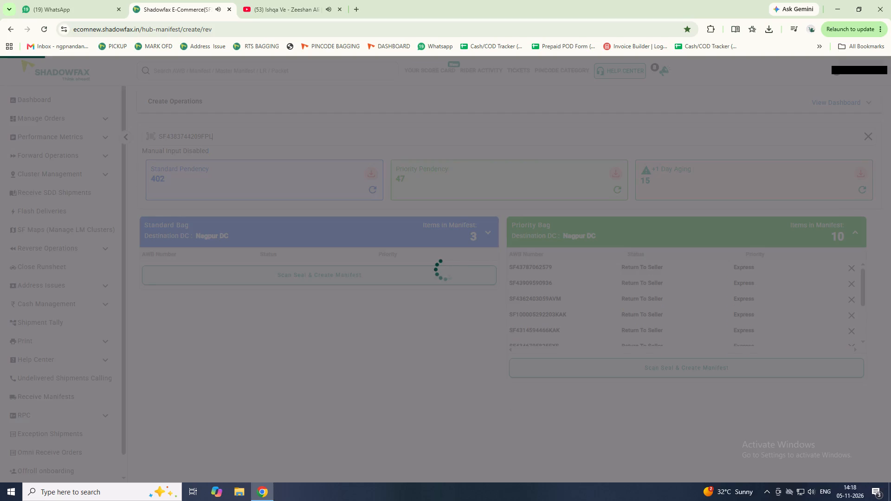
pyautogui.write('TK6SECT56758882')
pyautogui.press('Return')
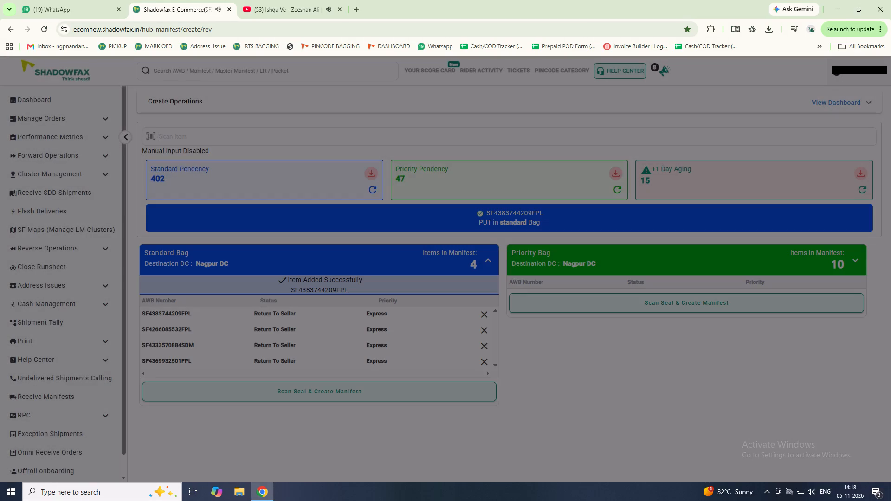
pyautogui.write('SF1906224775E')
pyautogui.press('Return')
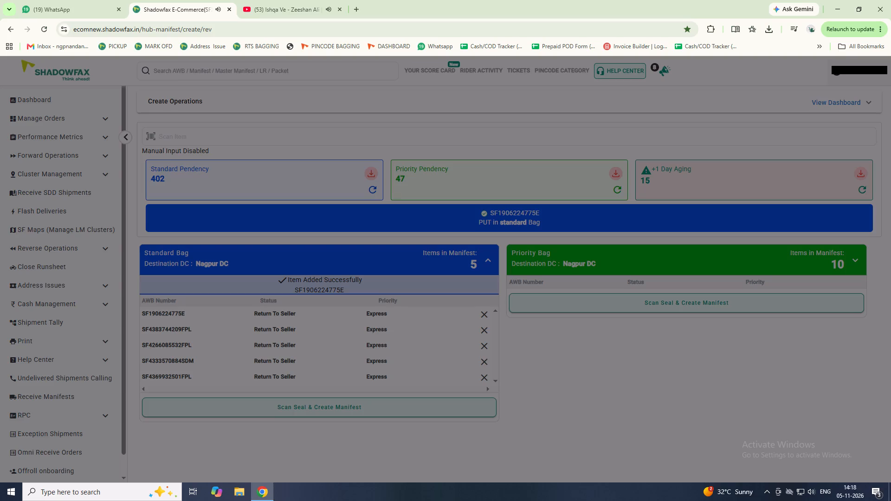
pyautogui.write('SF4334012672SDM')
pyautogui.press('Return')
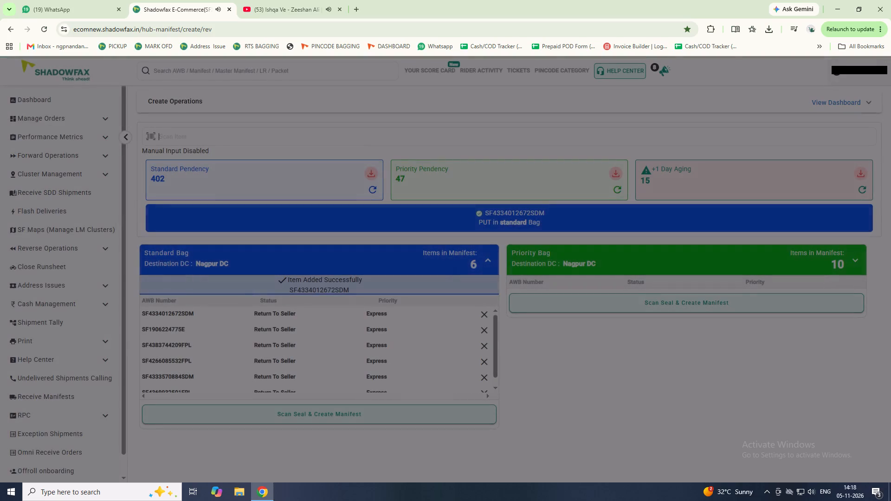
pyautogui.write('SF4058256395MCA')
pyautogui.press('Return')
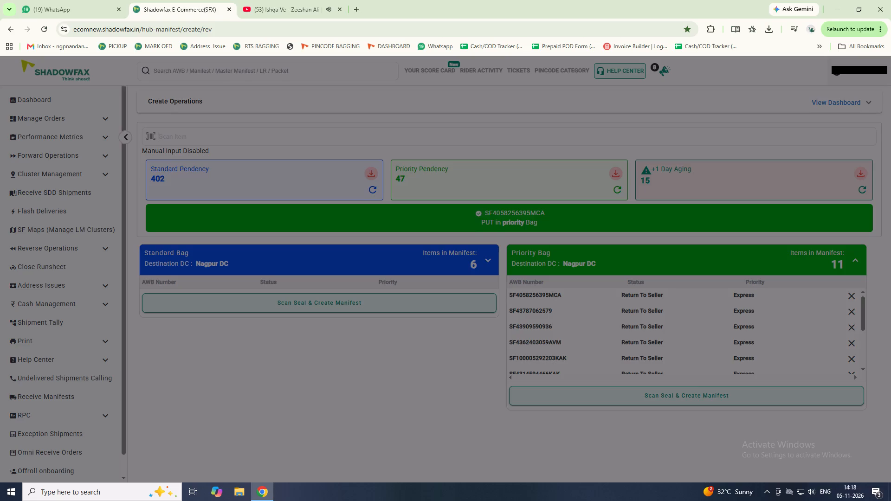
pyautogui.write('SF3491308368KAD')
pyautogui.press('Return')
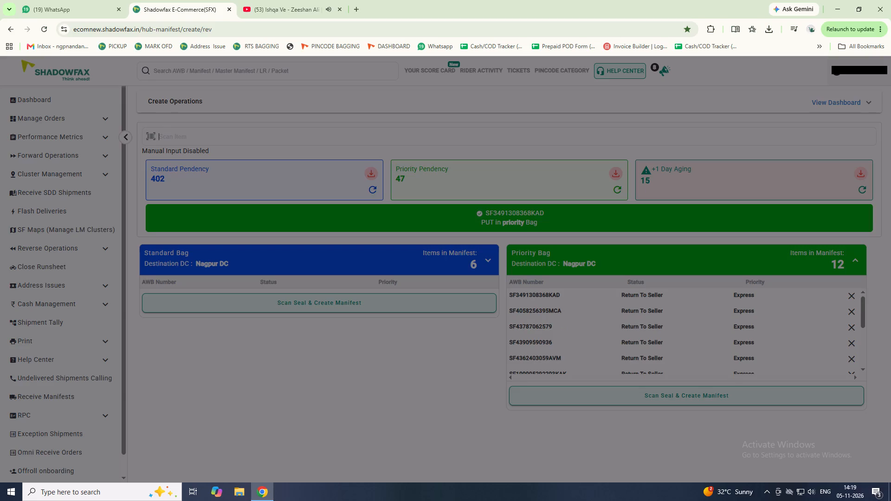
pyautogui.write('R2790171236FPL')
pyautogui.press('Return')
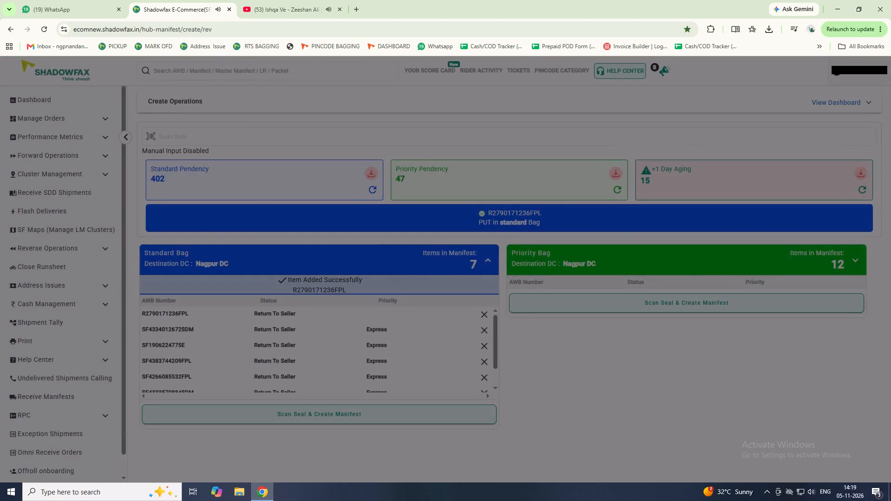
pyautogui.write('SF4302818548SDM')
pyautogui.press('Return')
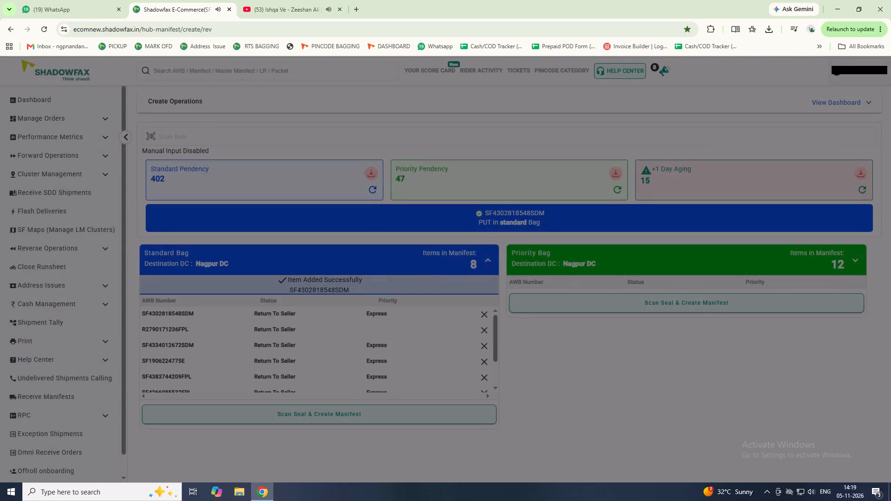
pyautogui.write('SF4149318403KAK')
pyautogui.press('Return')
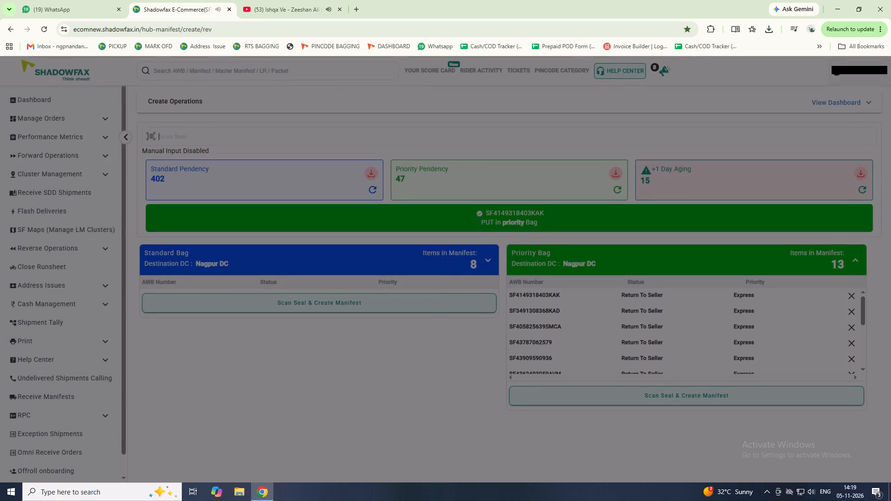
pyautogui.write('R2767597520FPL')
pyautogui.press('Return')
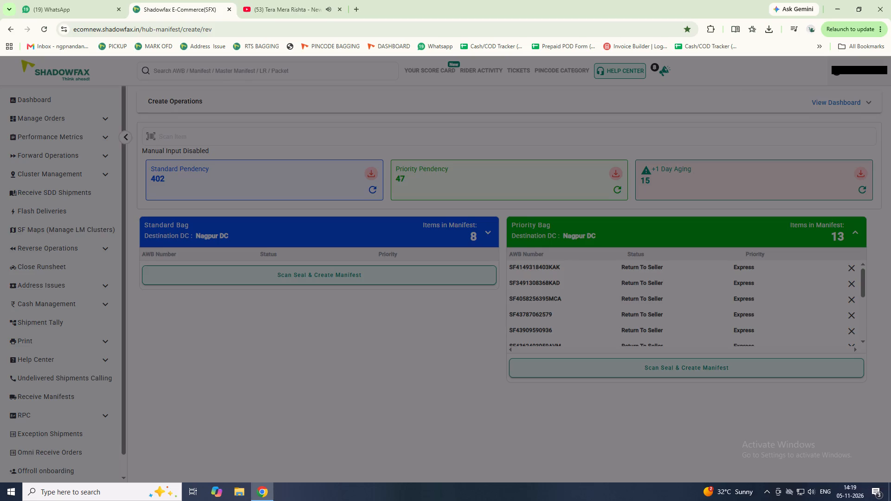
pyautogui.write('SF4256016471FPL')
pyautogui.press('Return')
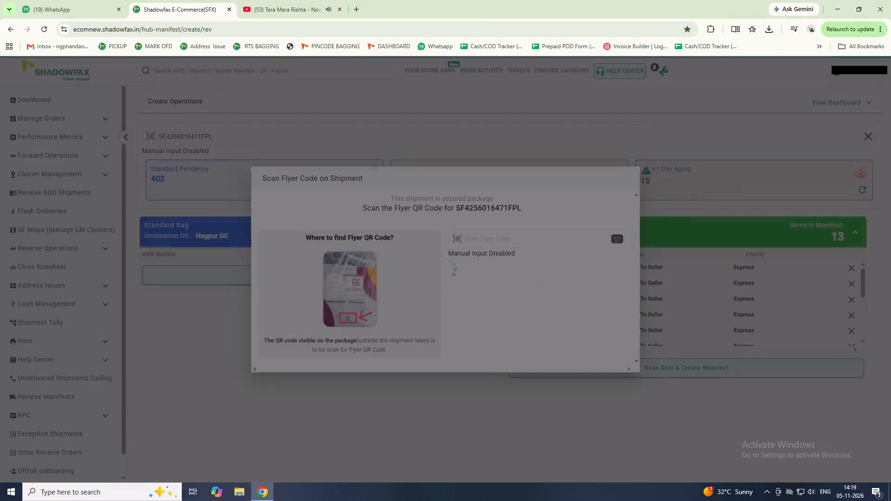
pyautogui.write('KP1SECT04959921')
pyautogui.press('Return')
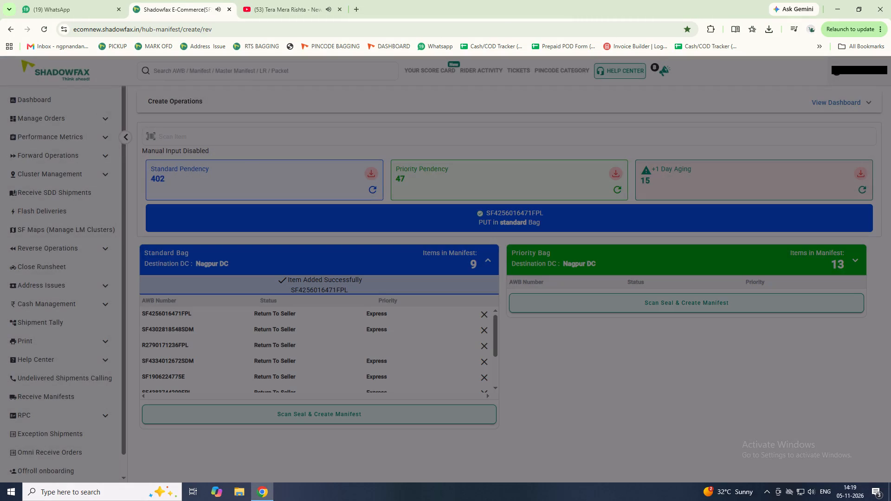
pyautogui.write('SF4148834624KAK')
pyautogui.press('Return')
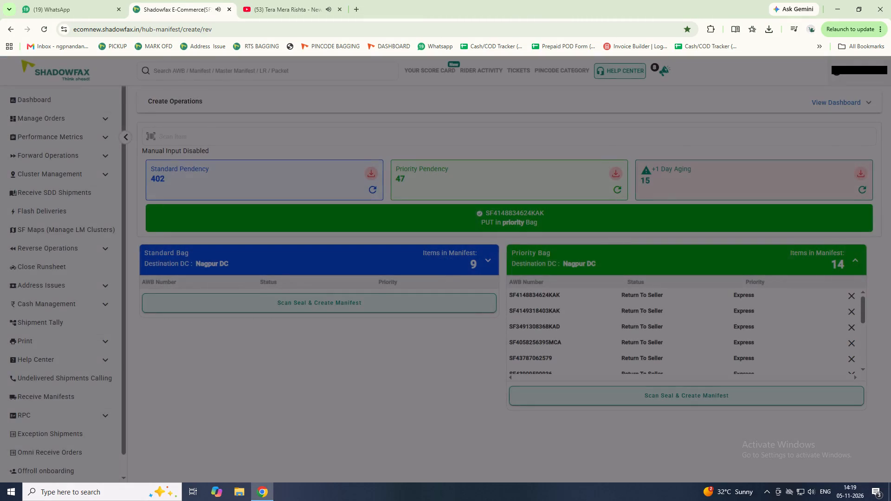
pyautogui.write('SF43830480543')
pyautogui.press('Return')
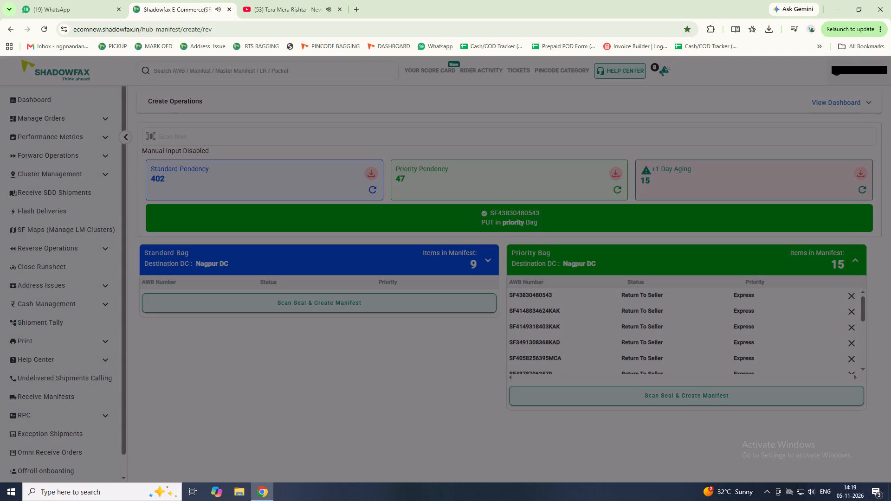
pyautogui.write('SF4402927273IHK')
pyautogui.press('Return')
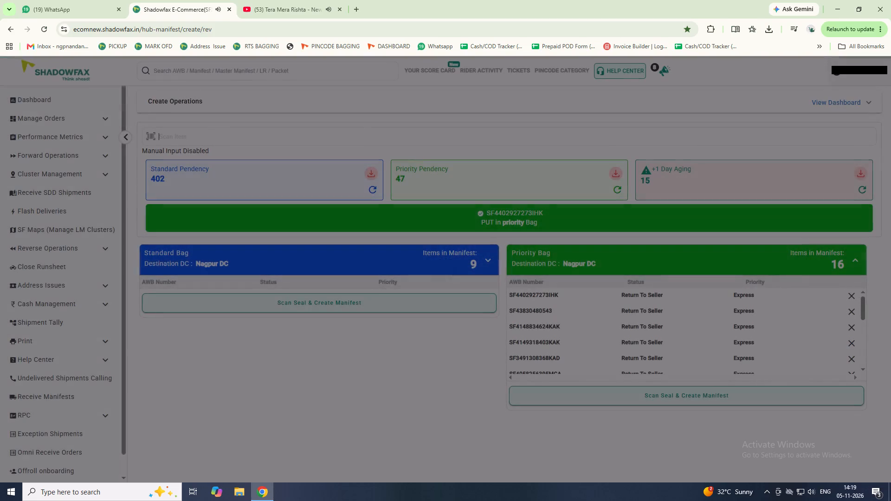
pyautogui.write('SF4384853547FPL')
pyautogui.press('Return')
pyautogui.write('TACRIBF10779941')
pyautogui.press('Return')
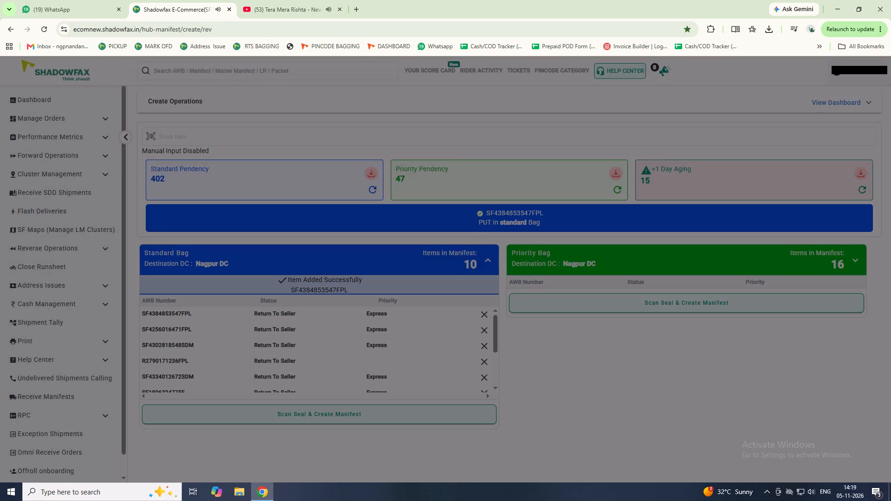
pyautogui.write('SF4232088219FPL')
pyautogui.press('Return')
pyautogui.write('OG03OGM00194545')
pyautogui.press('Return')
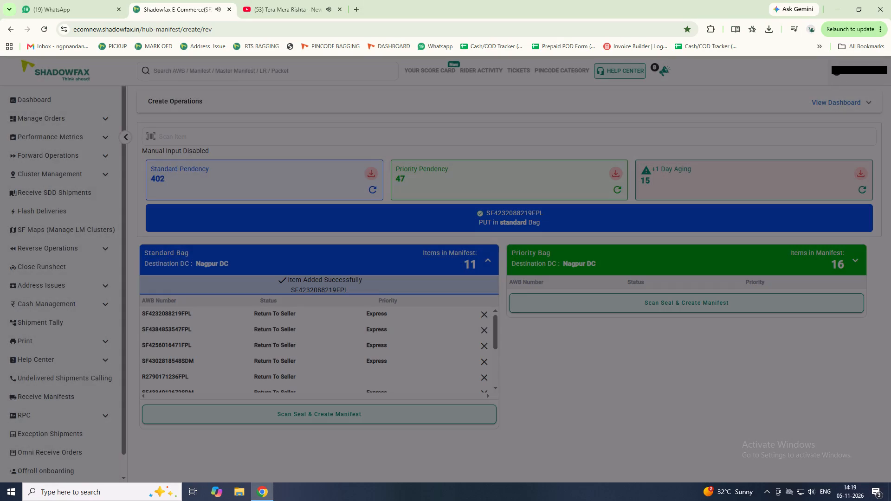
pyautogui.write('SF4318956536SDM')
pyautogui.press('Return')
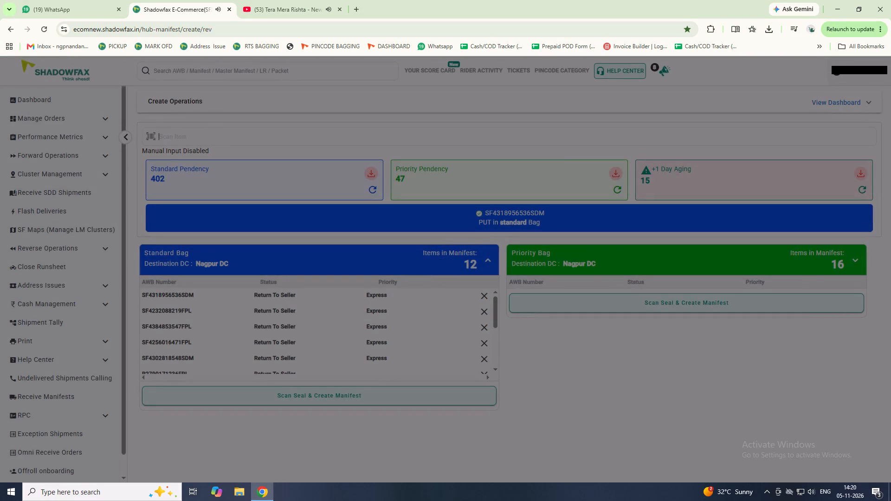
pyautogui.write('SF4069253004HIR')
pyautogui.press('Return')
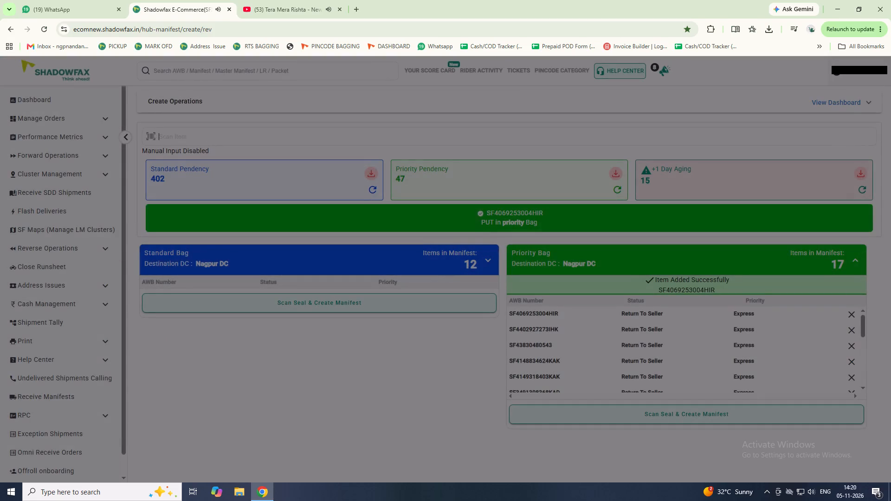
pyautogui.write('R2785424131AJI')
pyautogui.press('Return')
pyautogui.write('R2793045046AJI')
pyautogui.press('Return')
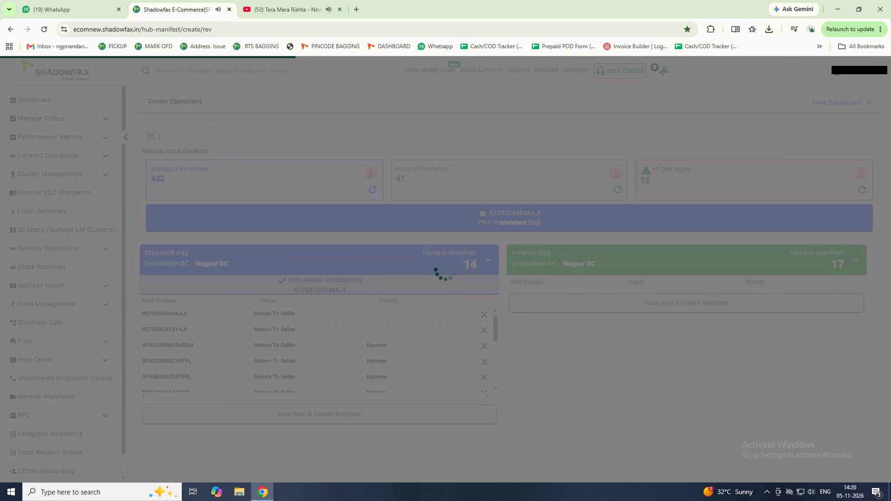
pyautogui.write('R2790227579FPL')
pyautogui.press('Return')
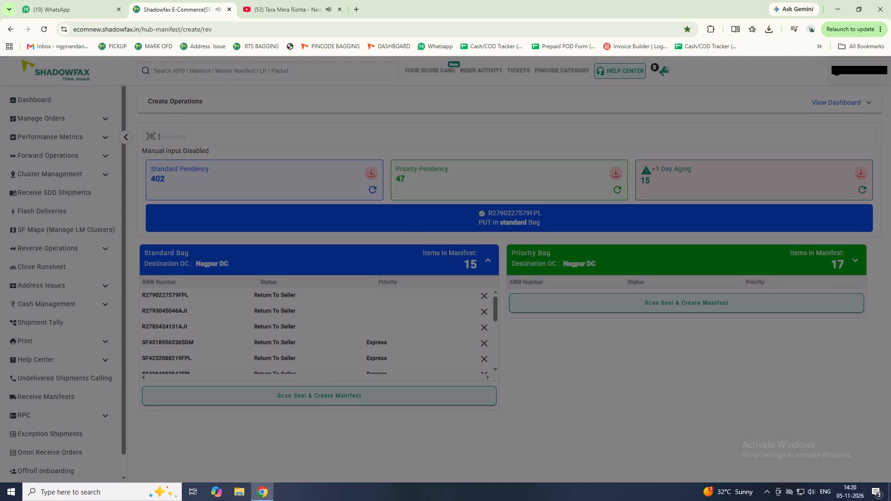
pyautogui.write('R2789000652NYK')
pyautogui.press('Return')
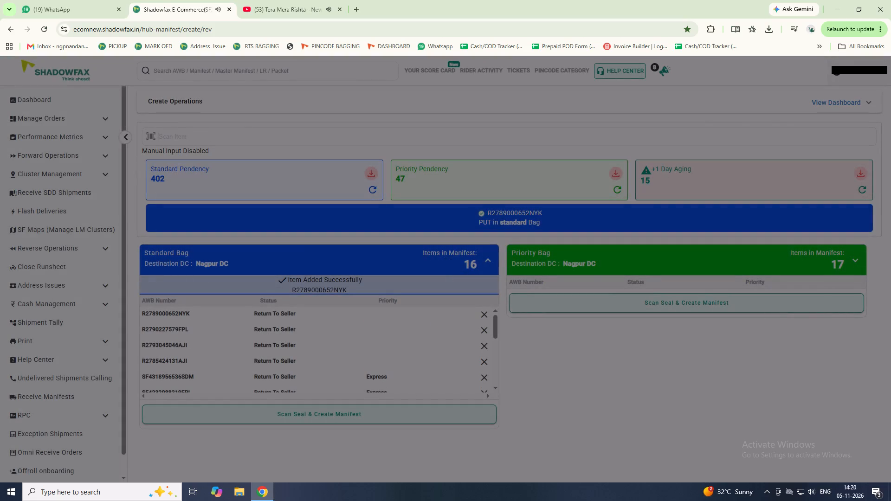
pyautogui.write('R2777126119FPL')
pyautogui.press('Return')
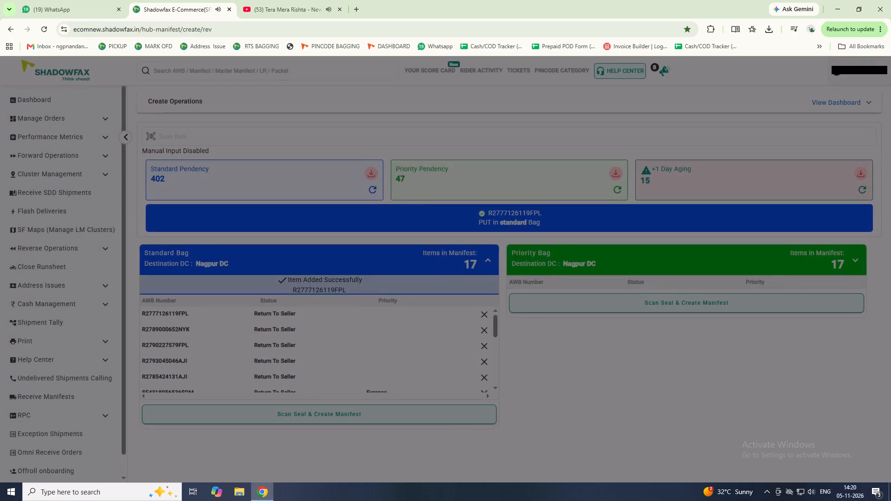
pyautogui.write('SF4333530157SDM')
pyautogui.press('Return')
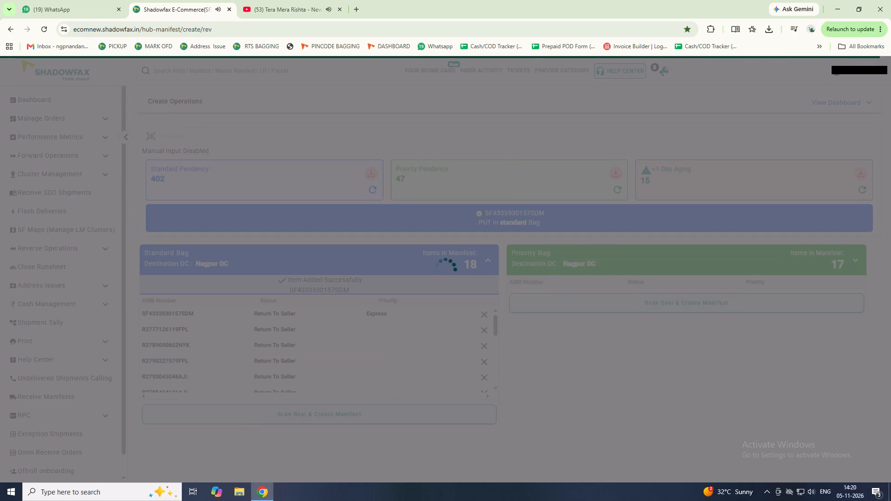
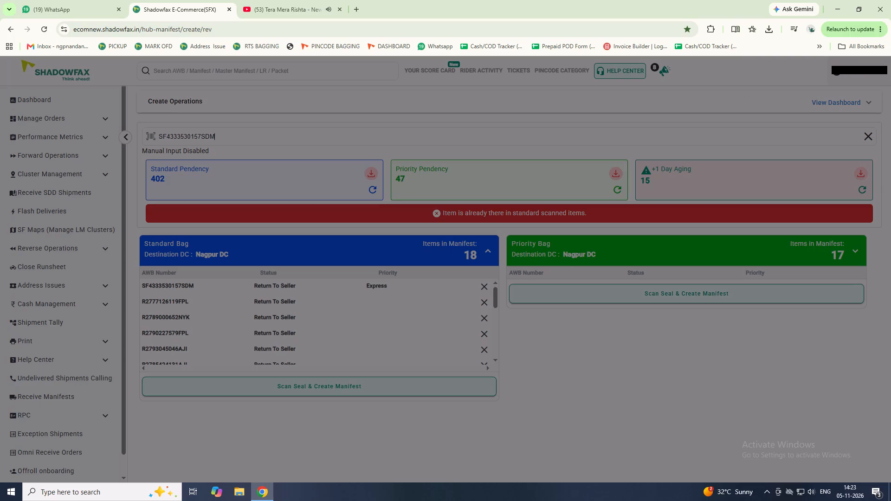
pyautogui.doubleClick(194, 145)
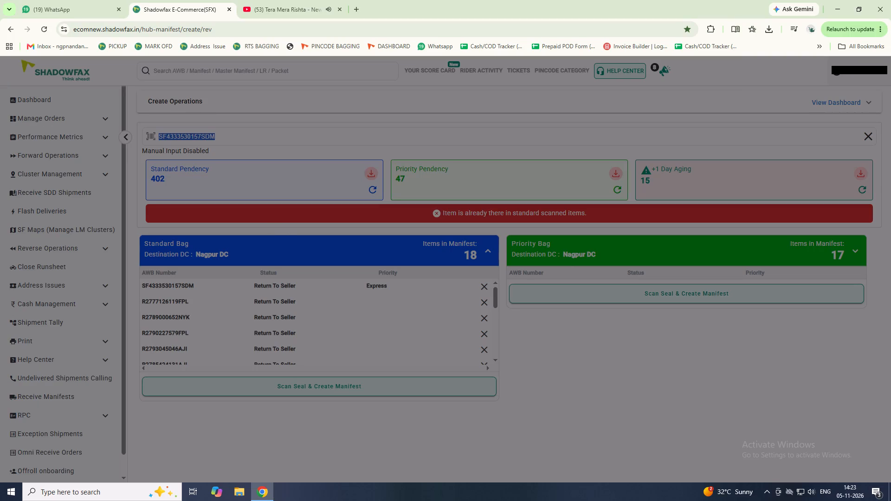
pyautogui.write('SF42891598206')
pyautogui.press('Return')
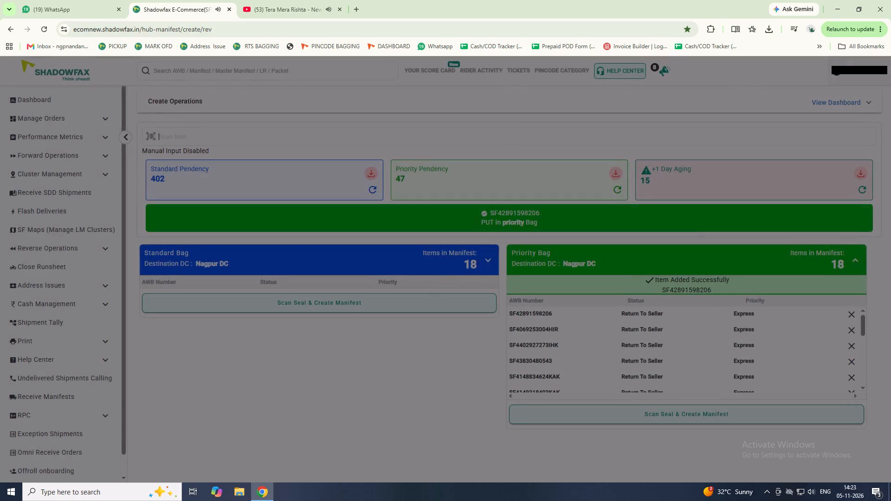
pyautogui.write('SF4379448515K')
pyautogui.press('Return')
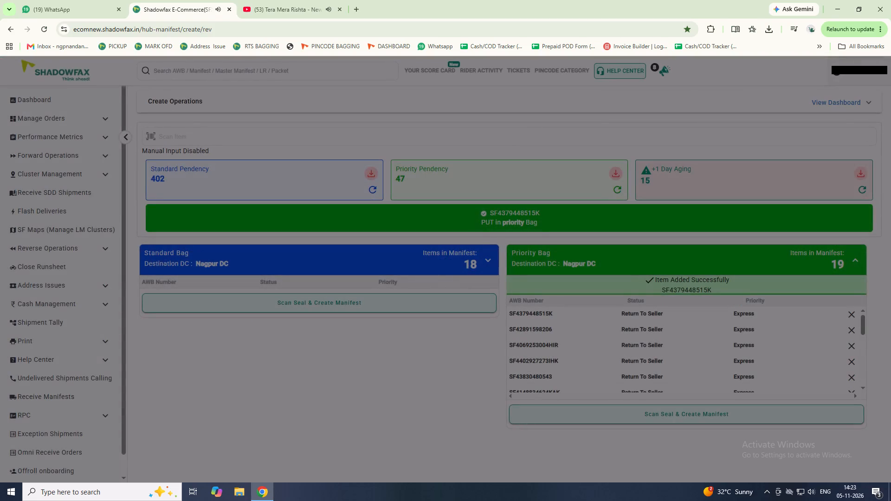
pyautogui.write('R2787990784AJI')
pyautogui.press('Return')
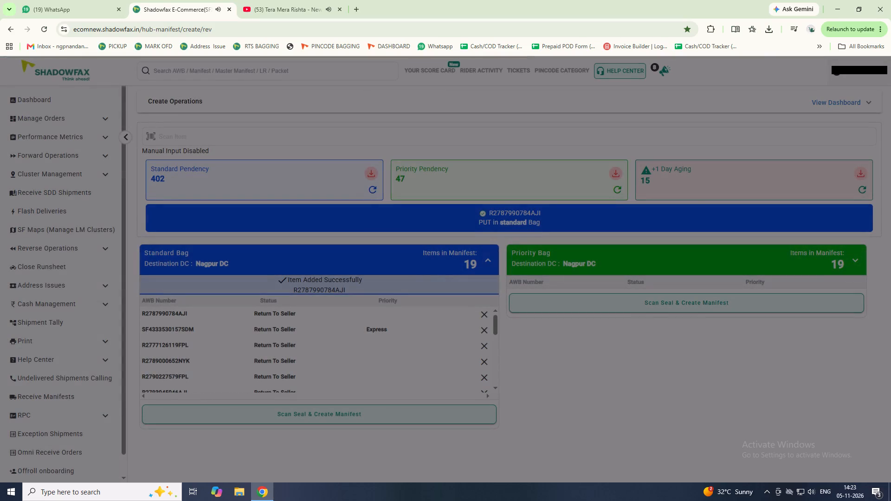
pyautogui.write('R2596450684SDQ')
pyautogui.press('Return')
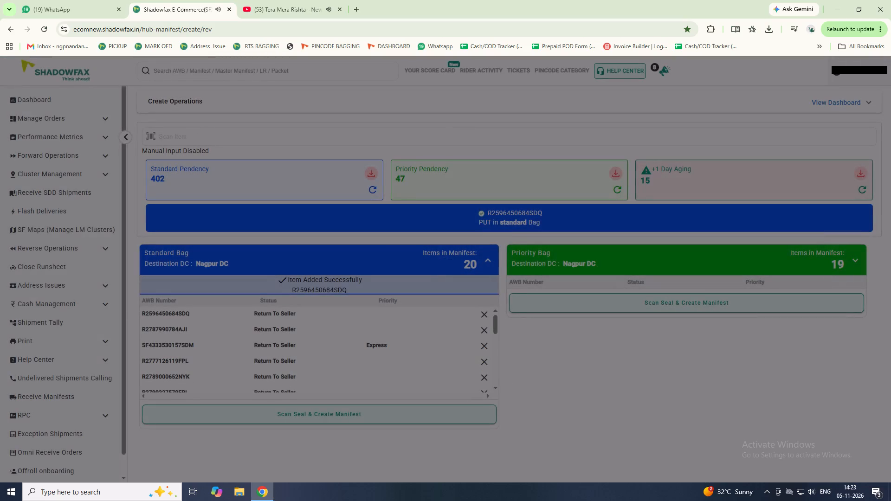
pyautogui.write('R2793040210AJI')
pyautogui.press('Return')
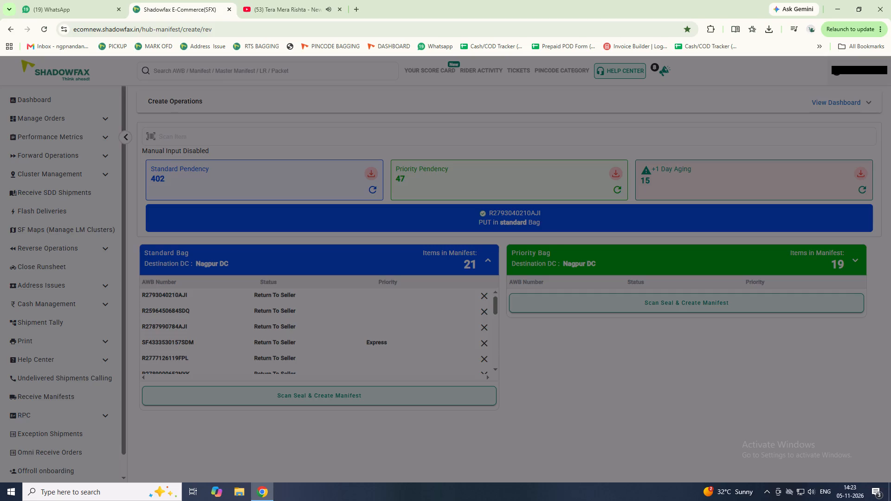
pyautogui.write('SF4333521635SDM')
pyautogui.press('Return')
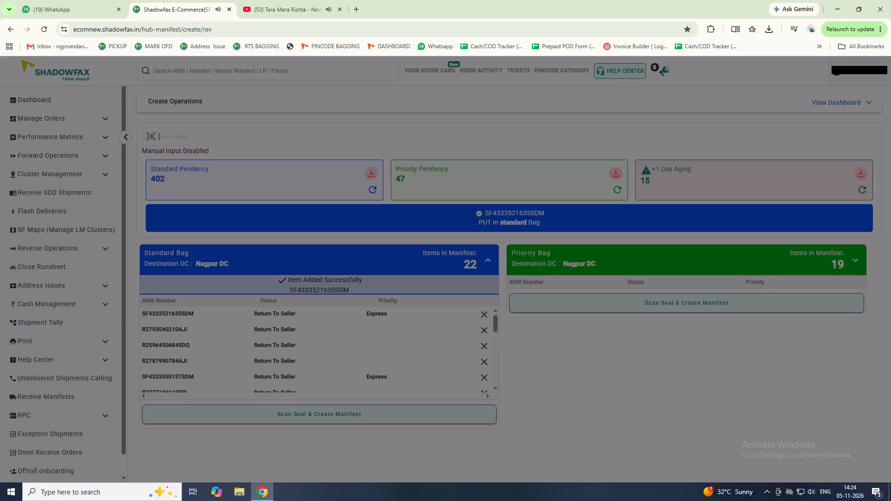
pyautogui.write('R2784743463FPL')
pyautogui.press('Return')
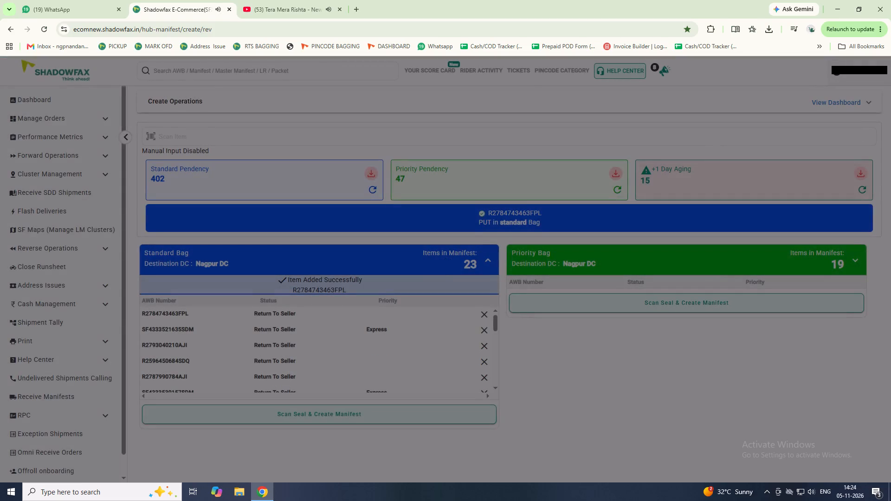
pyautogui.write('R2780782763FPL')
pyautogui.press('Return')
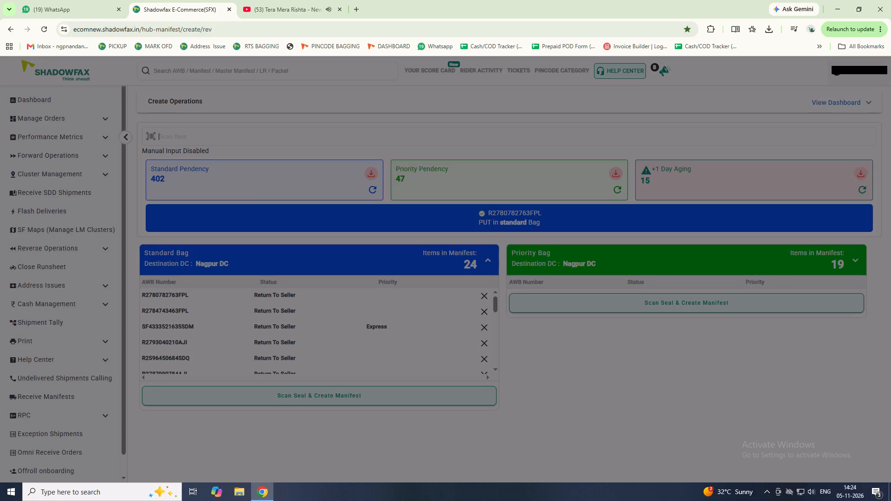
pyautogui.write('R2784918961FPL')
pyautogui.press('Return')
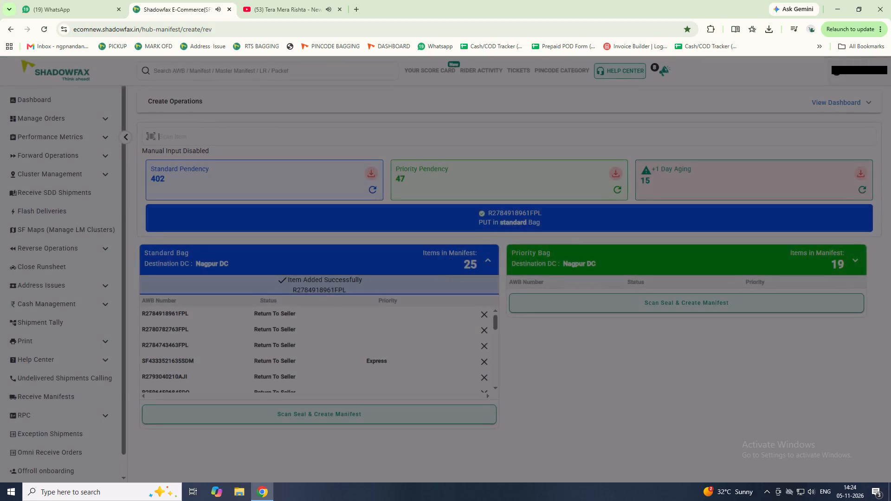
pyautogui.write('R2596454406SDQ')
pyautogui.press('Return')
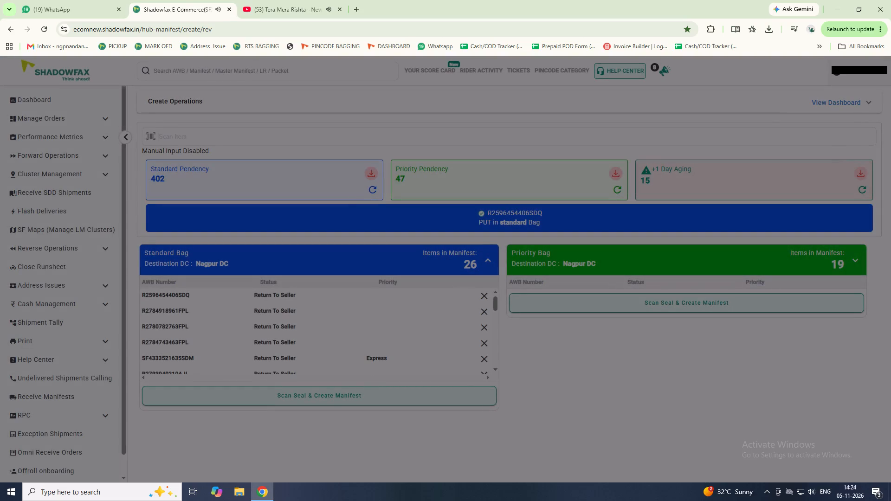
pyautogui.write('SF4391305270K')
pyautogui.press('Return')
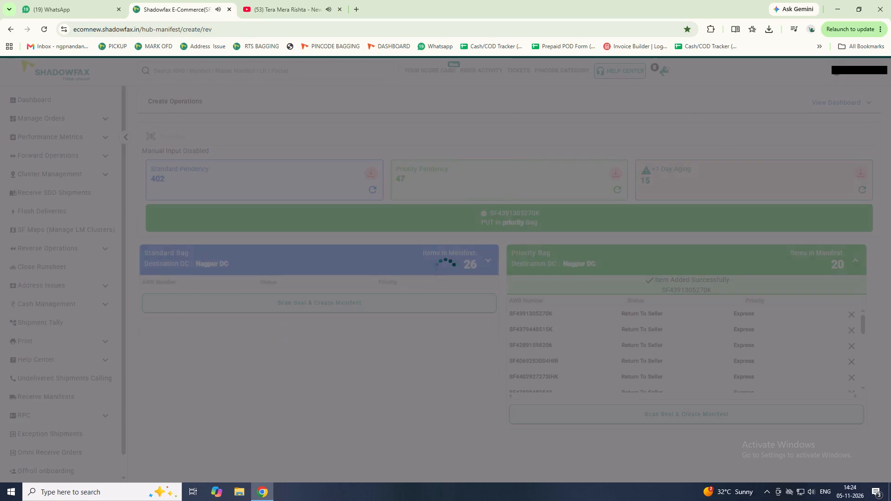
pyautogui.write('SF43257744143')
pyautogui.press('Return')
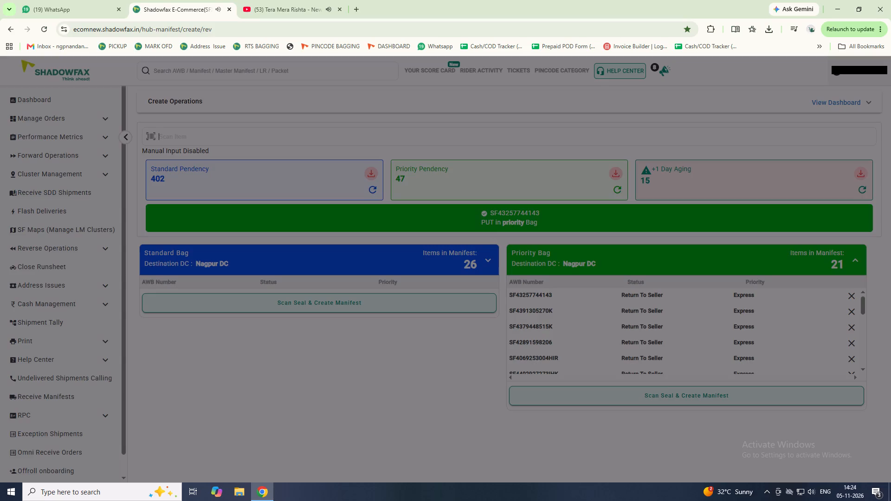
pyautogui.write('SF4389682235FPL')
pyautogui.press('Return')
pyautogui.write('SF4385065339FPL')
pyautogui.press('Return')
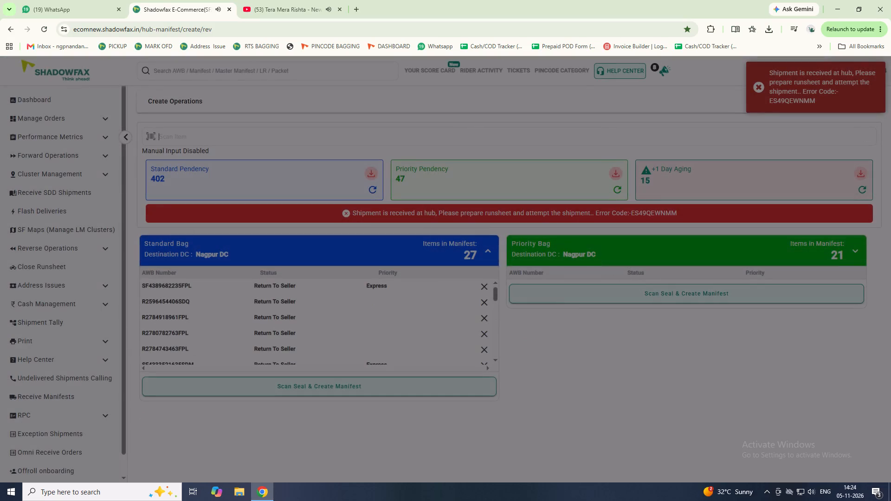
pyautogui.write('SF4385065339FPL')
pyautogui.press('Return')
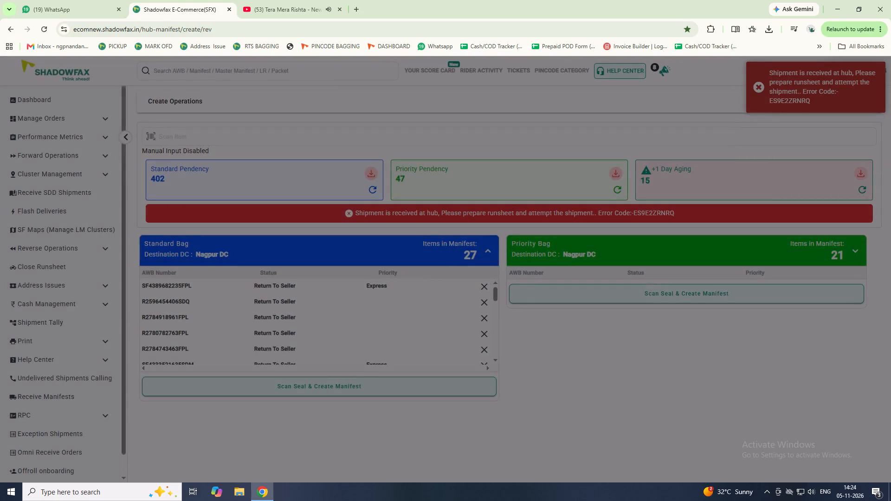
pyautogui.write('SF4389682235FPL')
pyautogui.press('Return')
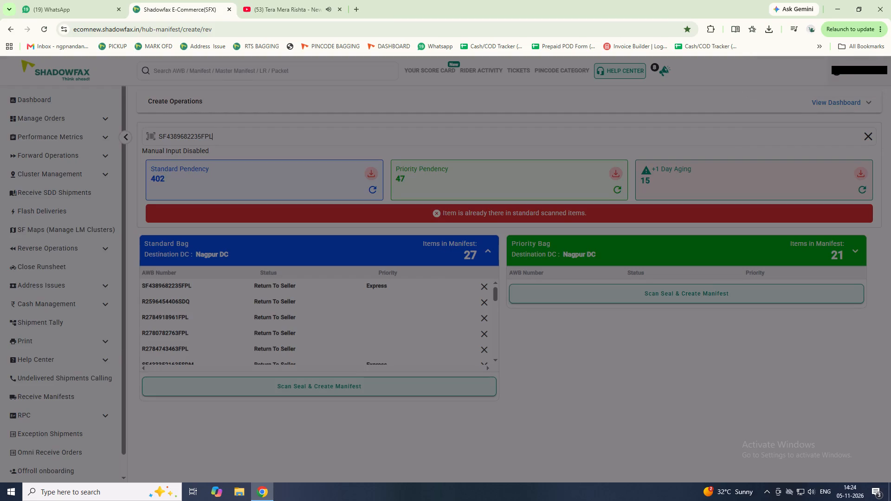
pyautogui.click(198, 133)
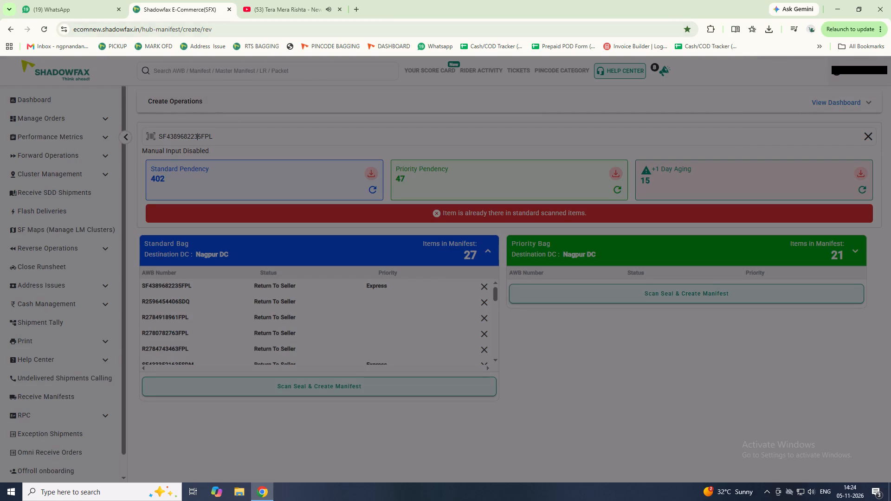
pyautogui.doubleClick(198, 133)
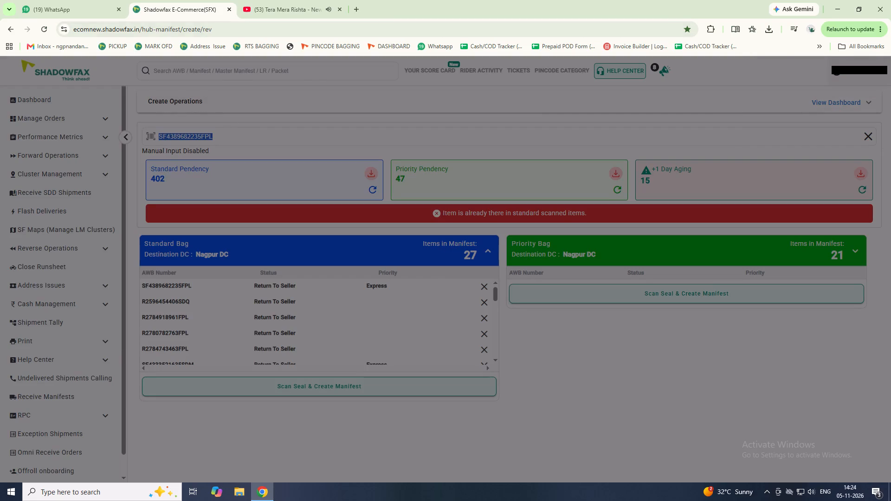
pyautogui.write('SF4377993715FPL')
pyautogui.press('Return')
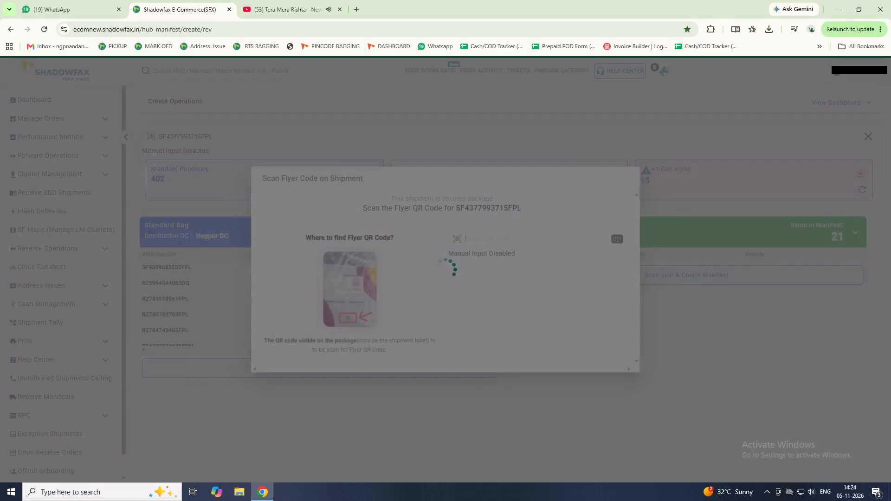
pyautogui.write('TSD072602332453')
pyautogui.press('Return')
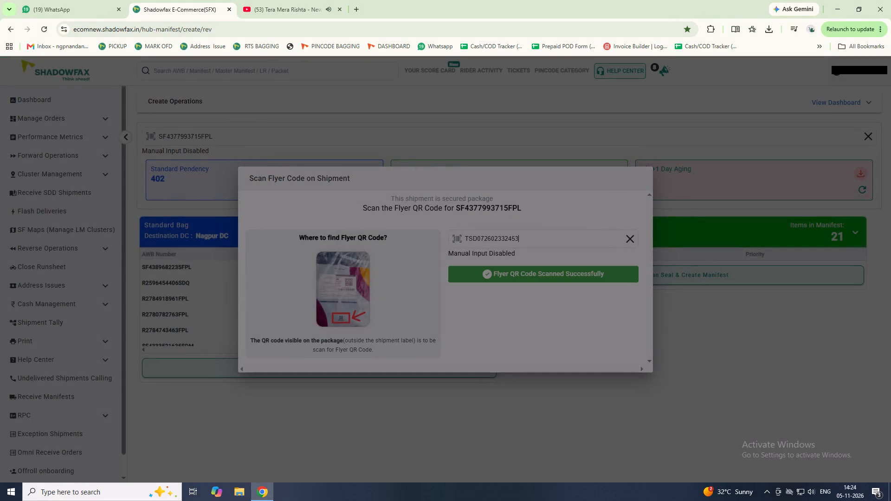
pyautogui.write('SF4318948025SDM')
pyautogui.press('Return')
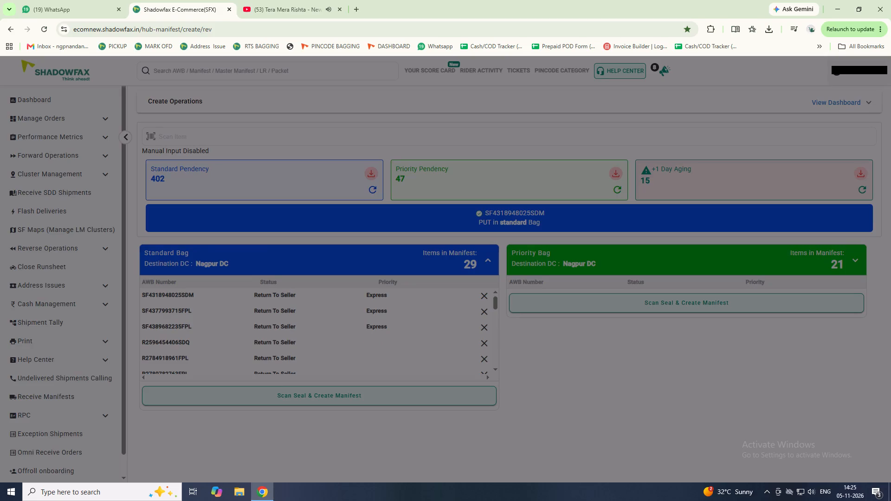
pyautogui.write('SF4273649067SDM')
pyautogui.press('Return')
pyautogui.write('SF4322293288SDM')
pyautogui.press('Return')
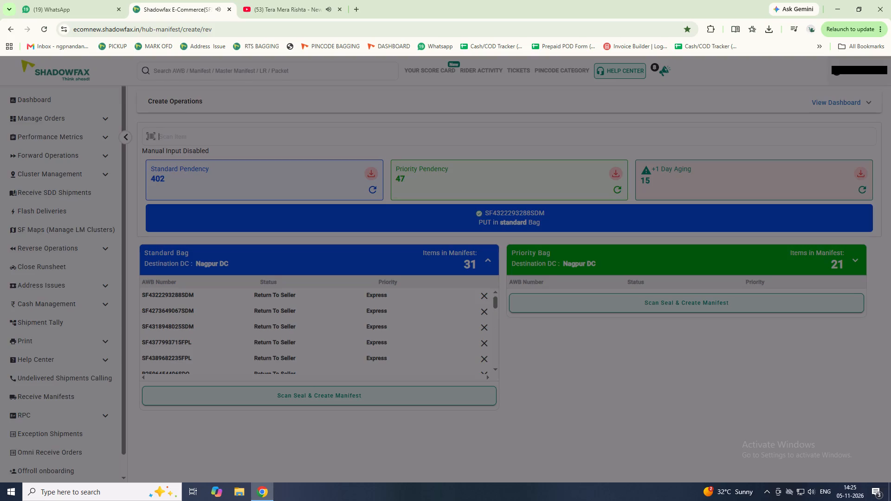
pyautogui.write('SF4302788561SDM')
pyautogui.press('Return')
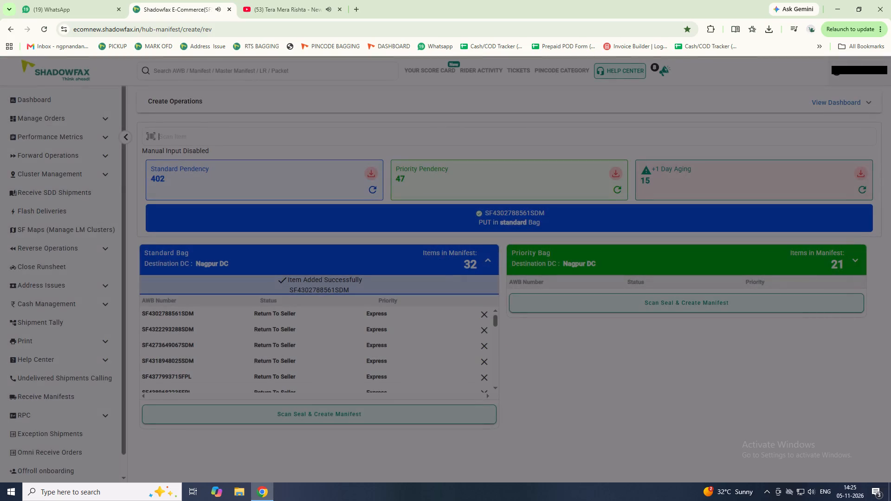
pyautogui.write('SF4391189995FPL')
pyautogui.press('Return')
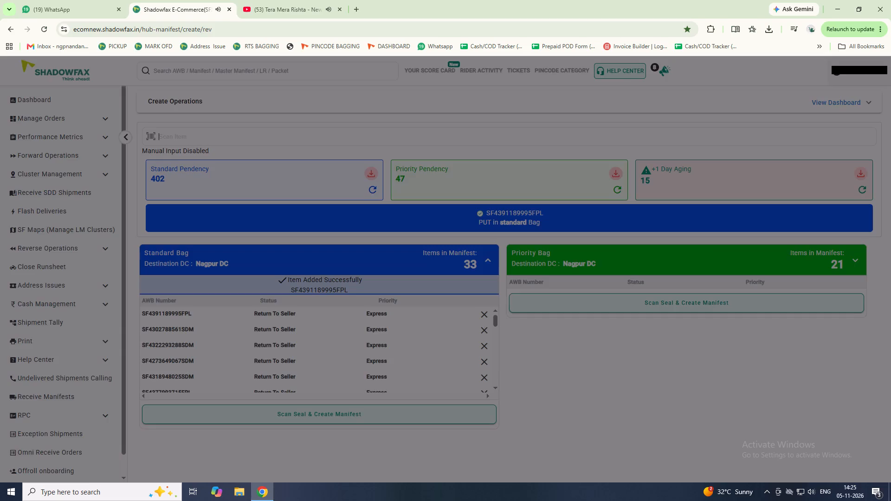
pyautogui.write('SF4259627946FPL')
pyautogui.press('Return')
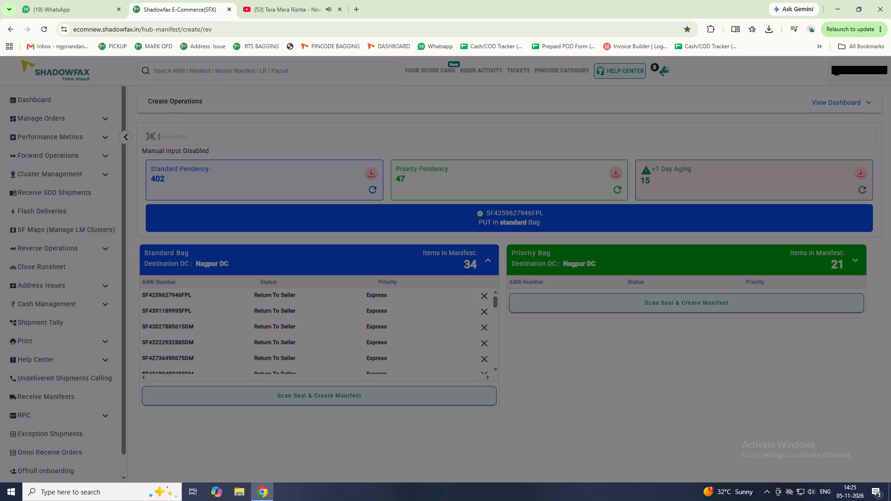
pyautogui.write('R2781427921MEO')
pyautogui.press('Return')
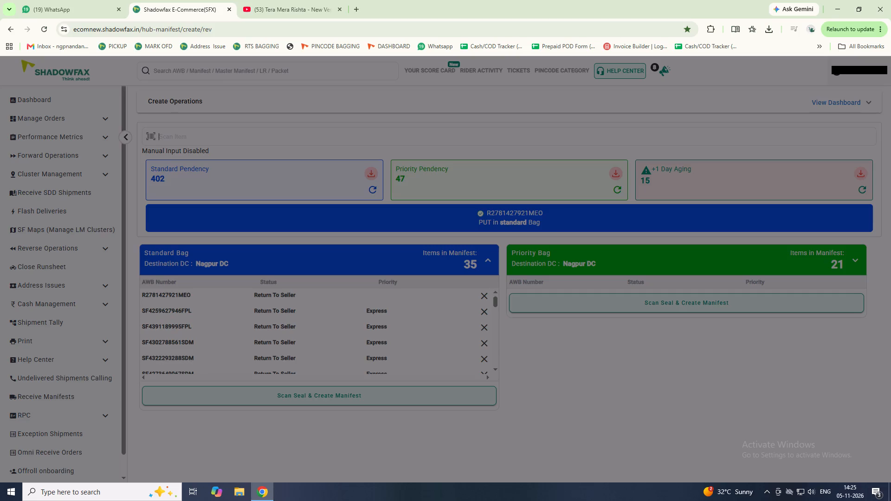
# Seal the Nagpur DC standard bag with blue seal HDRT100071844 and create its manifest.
pyautogui.click(318, 392)
pyautogui.click(401, 296)
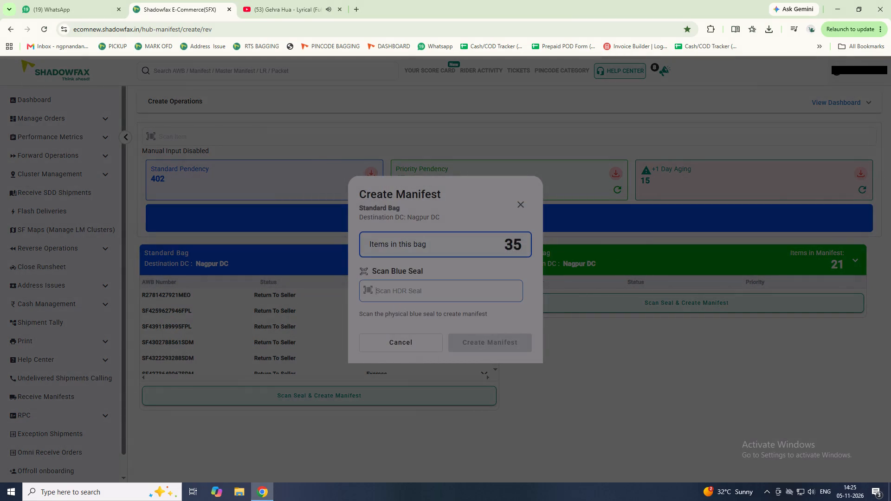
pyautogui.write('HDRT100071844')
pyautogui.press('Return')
pyautogui.click(452, 346)
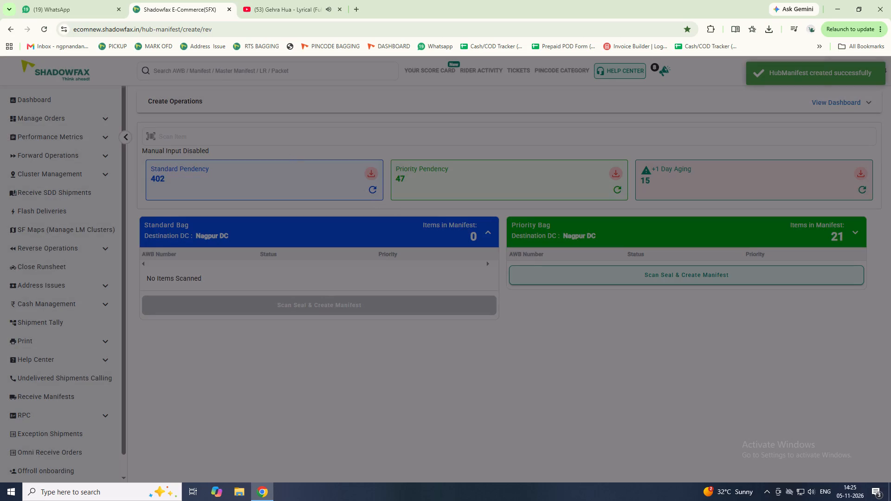
# Activate the shipment scan field for further scanning.
pyautogui.click(281, 134)
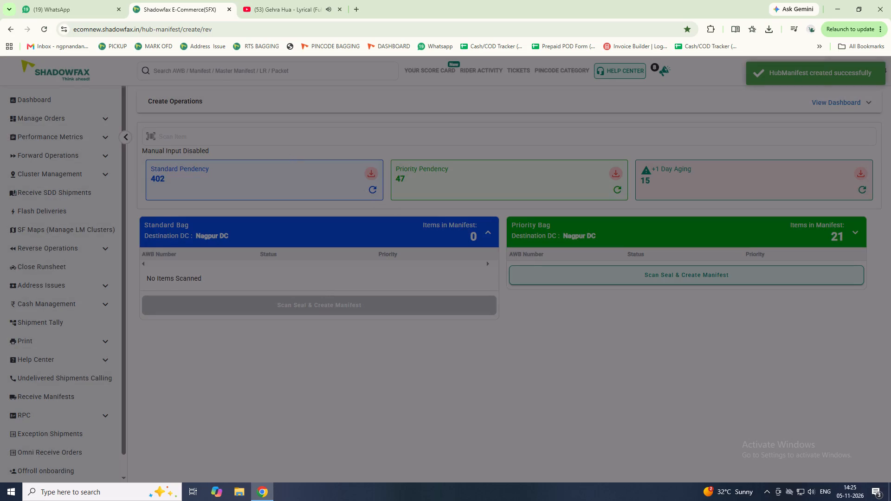
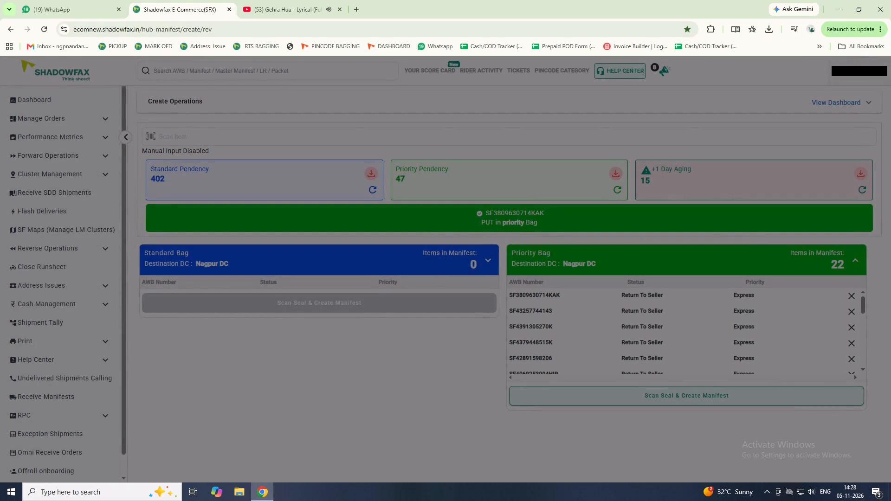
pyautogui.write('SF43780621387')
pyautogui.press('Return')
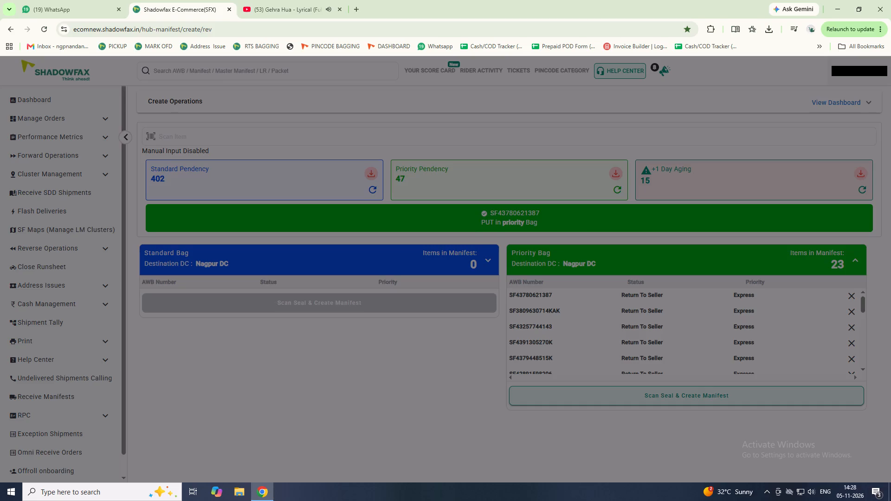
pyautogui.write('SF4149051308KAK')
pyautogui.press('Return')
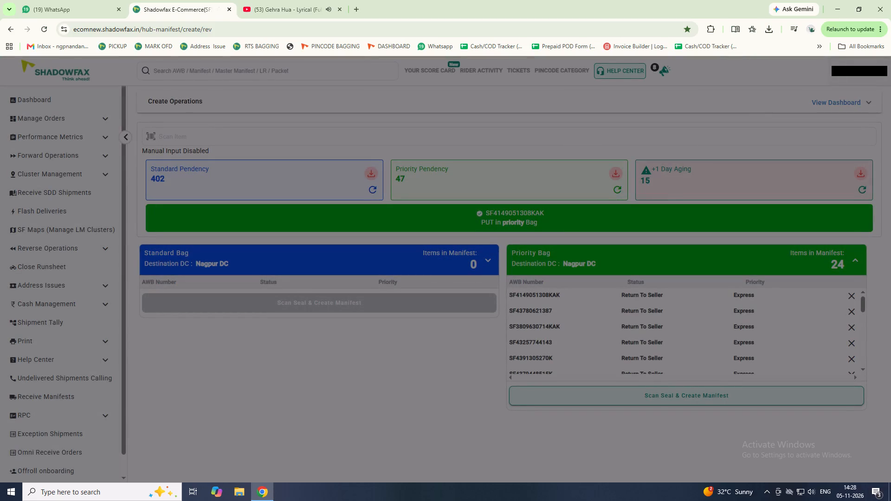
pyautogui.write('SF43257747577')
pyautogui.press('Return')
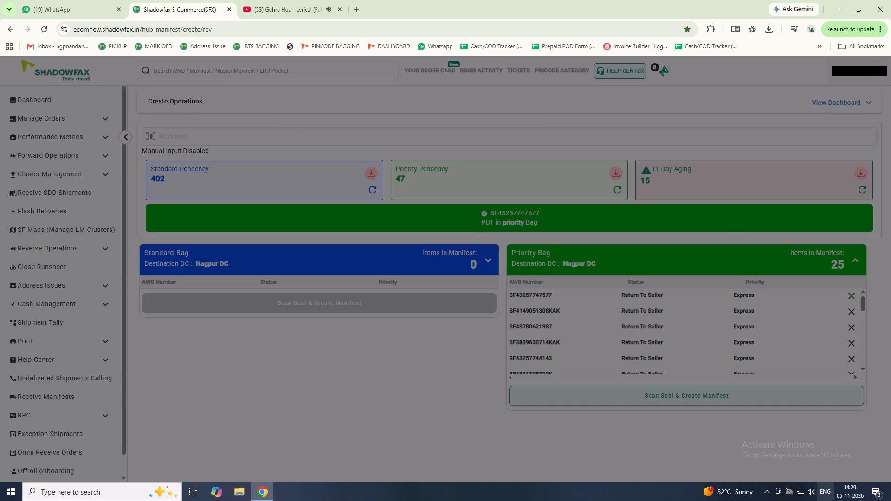
# Seal the Nagpur DC priority bag with green seal HDCI20375951, copying the seal number, and create its manifest.
pyautogui.click(752, 398)
pyautogui.click(469, 287)
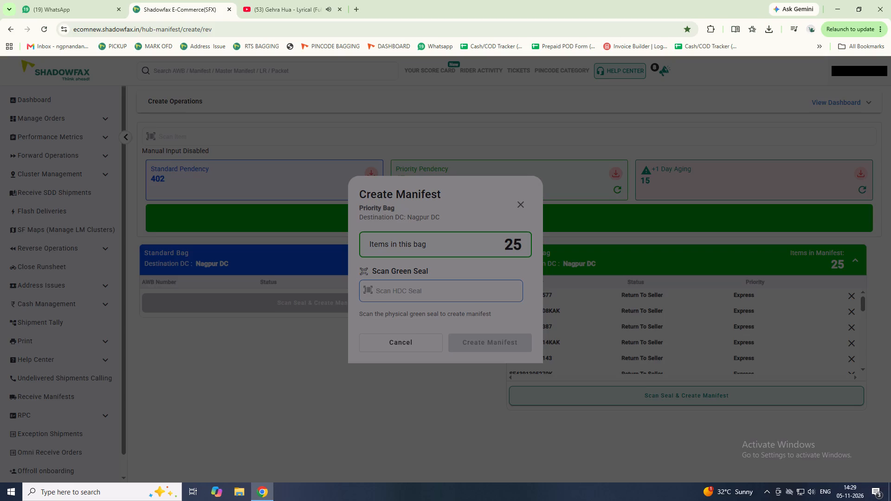
pyautogui.press('h')
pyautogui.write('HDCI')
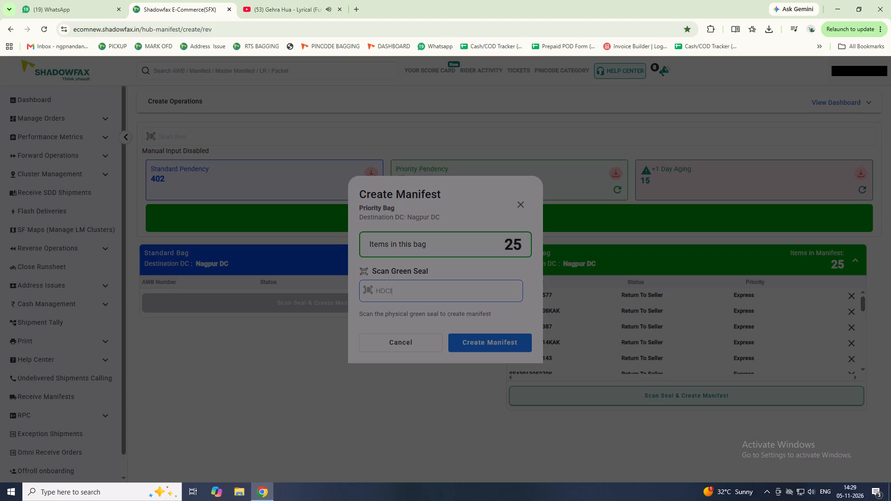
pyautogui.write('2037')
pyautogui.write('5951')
pyautogui.doubleClick(415, 291)
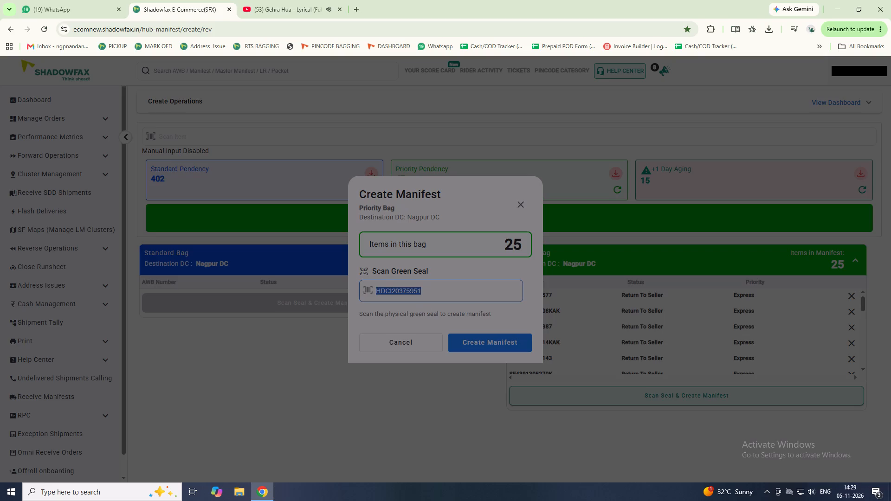
pyautogui.hotkey('ctrl', 'f')
pyautogui.click(465, 340)
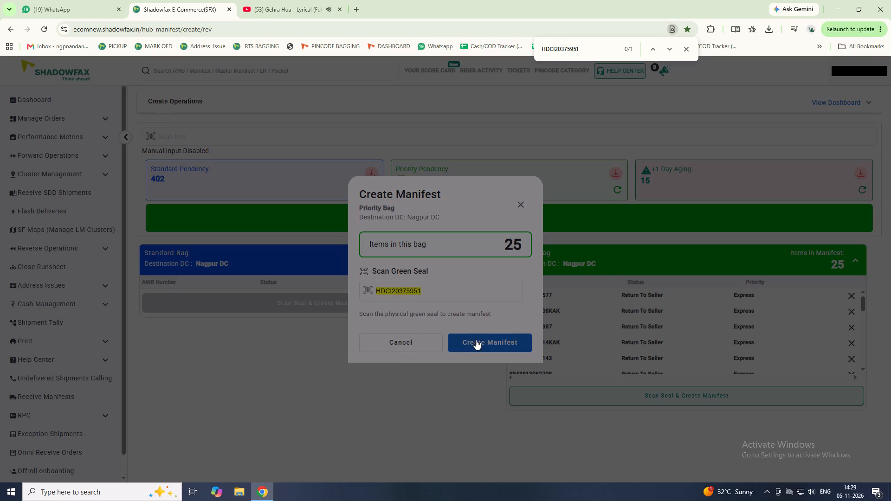
pyautogui.click(476, 340)
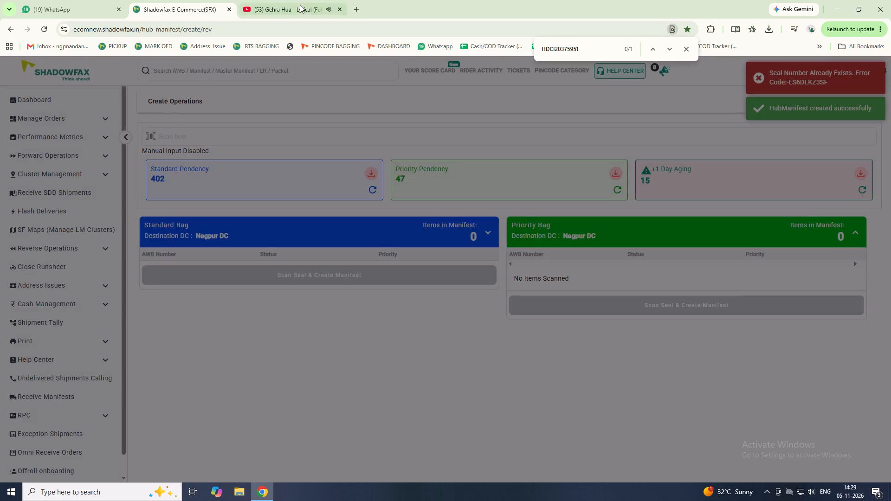
# Open the Barcodes online barcode generator in a new browser tab.
pyautogui.click(355, 9)
pyautogui.write('UPC')
pyautogui.click(137, 180)
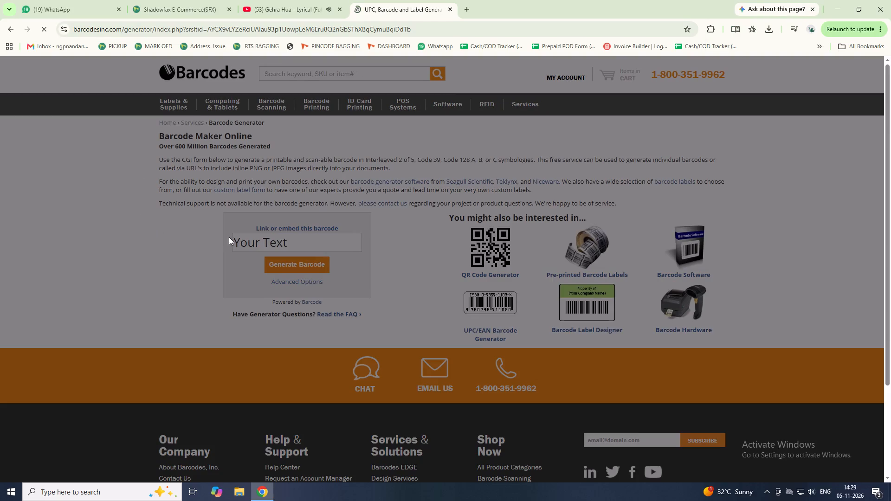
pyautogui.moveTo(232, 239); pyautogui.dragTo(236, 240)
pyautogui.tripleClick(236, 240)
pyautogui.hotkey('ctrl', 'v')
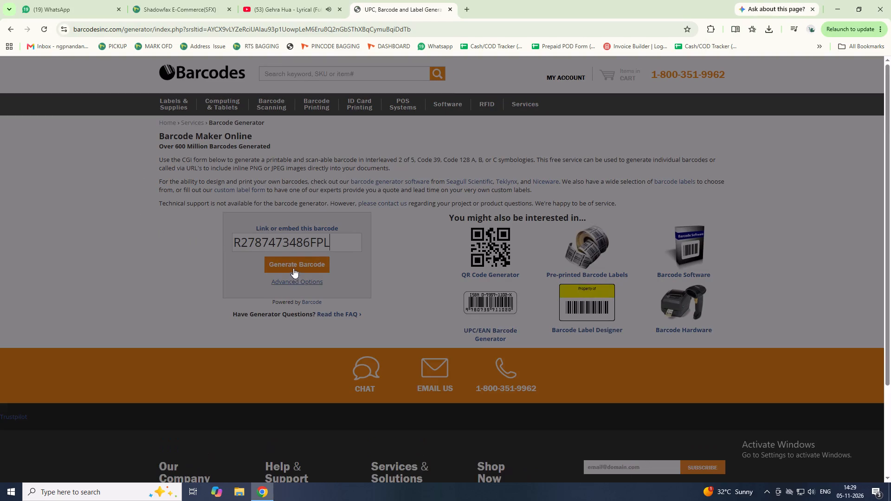
# Copy seal number HDCI20375951 from the page search on the Shadowfax tab and generate its barcode in the online generator.
pyautogui.click(187, 0)
pyautogui.hotkey('ctrl', 'f')
pyautogui.hotkey('ctrl', 'x')
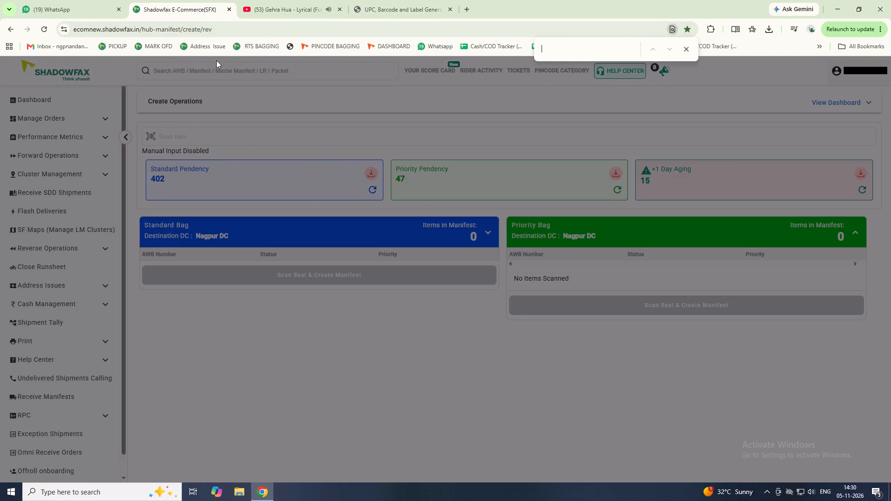
pyautogui.click(376, 0)
pyautogui.hotkey('ctrl', 'a')
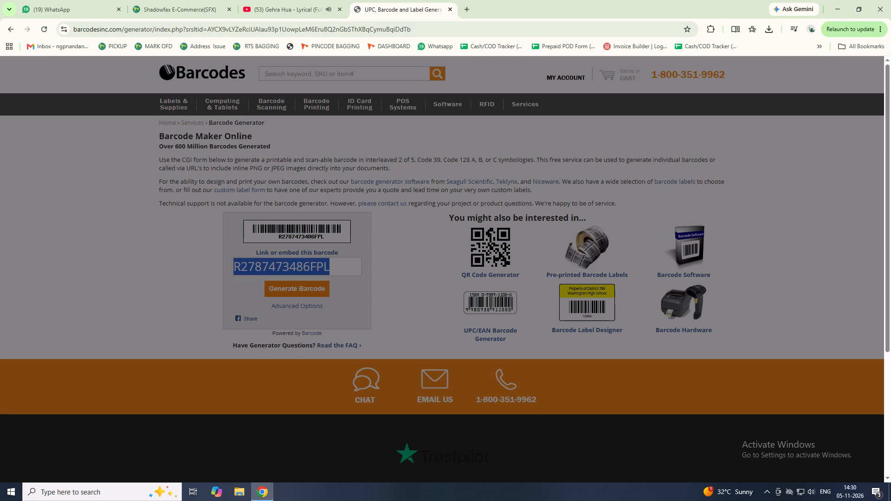
pyautogui.hotkey('ctrl', 'v')
pyautogui.click(286, 285)
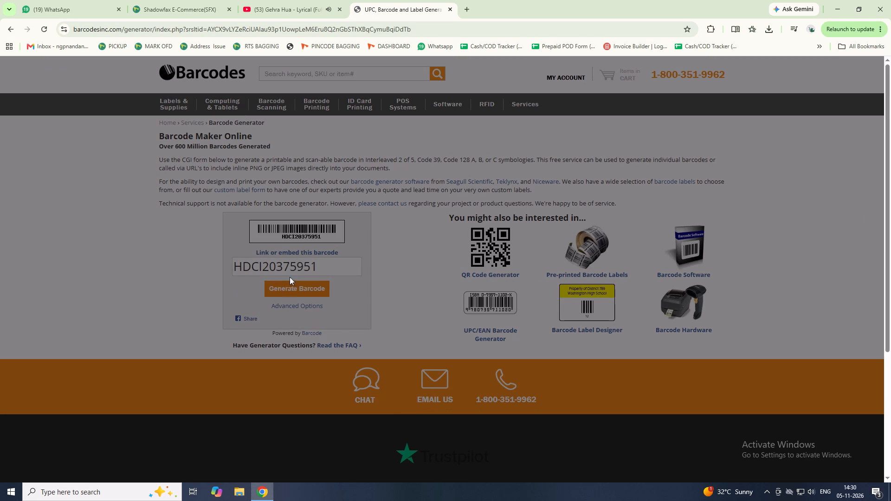
# Open the generated HDCI20375951 barcode as a standalone image and print it on the IBL printer.
pyautogui.click(286, 231)
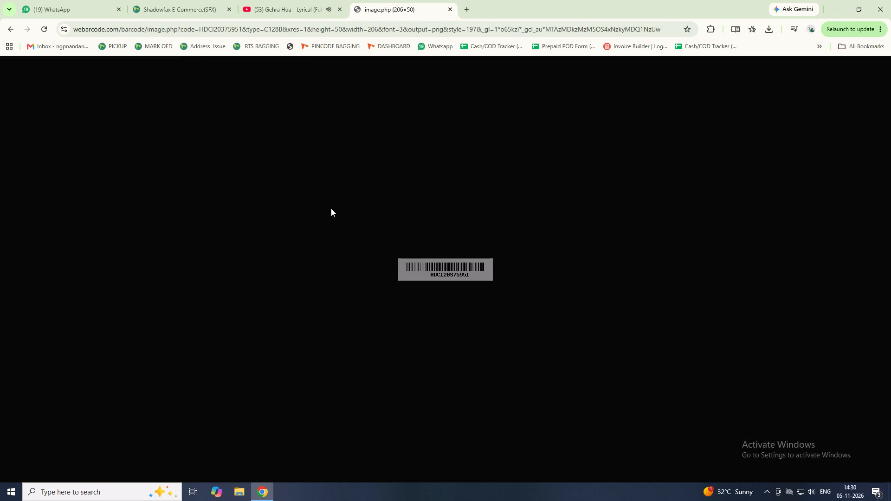
pyautogui.hotkey('ctrl', 'p')
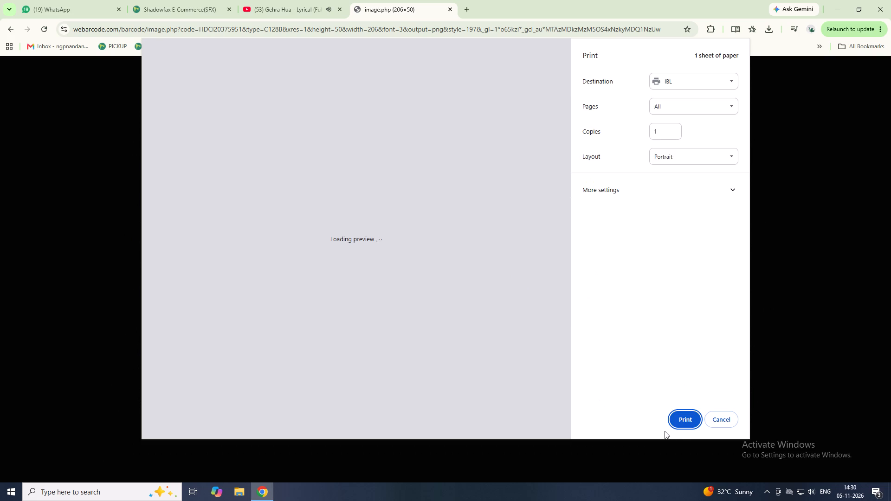
pyautogui.click(677, 421)
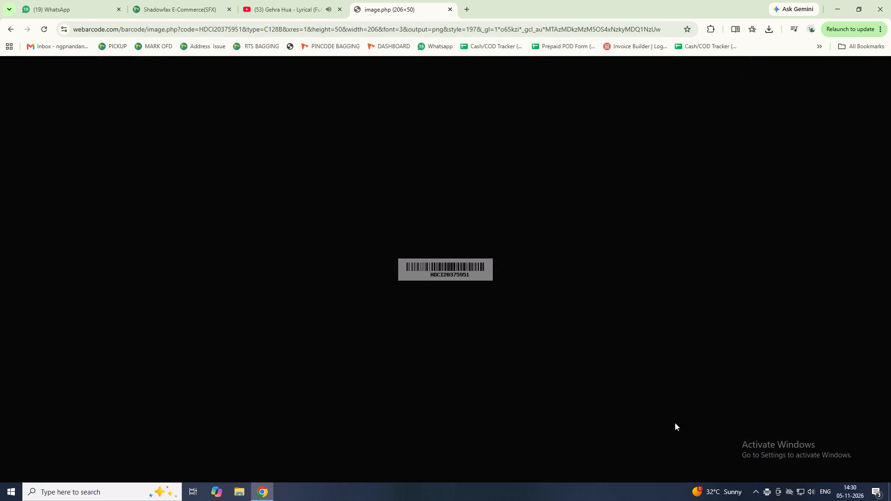
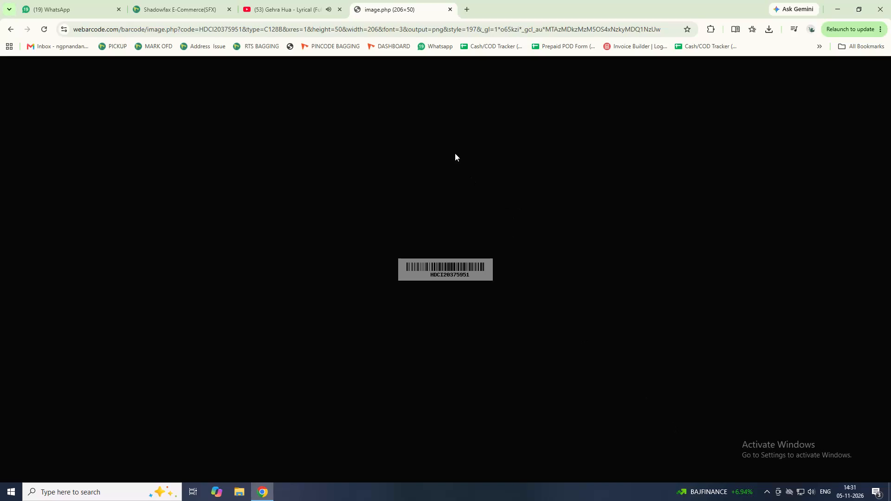
# Change the seal number in the barcode image's web address to HDCI20375950 and print the resulting barcode on the IBL printer.
pyautogui.doubleClick(242, 31)
pyautogui.click(278, 27)
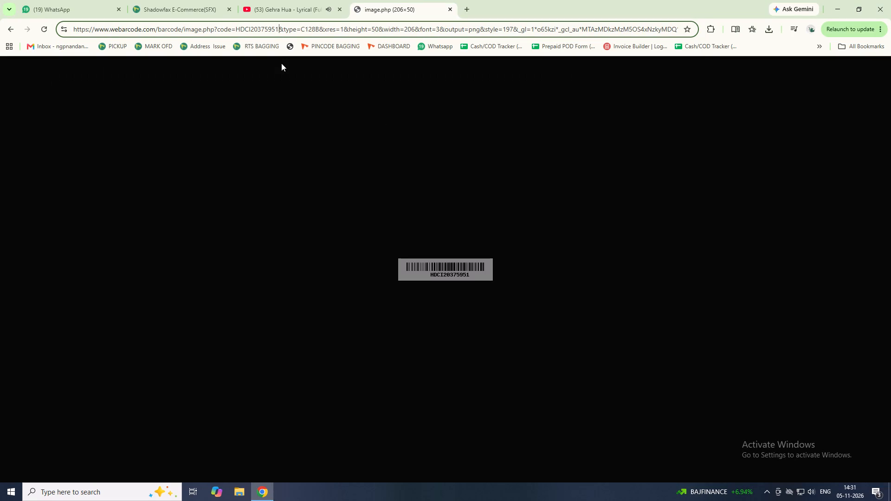
pyautogui.press('BackSpace')
pyautogui.press('0')
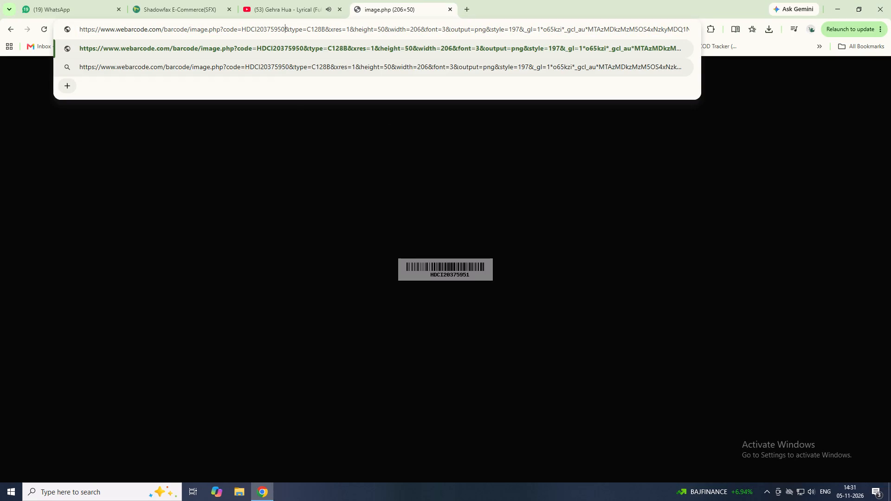
pyautogui.press('Return')
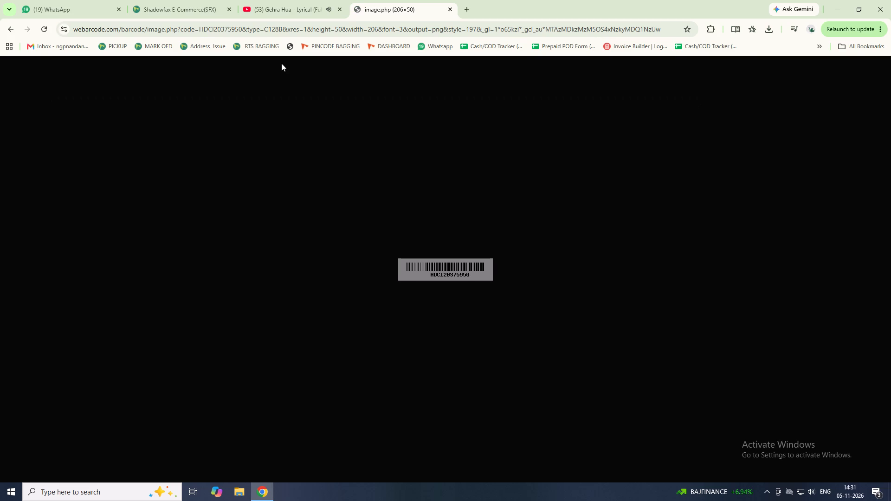
pyautogui.hotkey('ctrl', 'p')
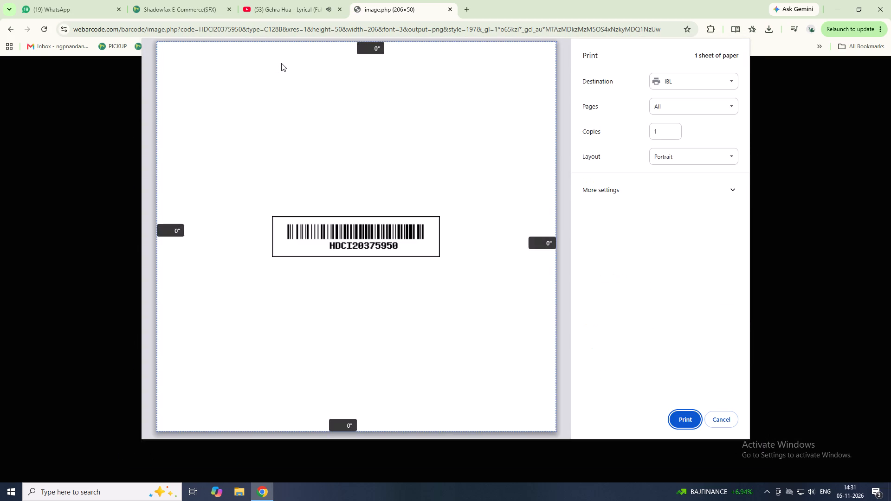
pyautogui.press('Return')
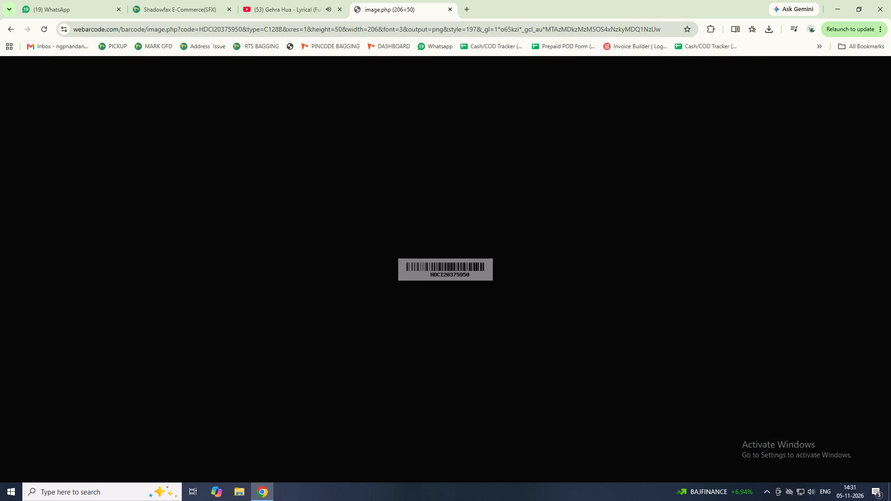
# Remove the final two digits of the seal number in the barcode image's web address, leaving HDCI203759.
pyautogui.click(239, 29)
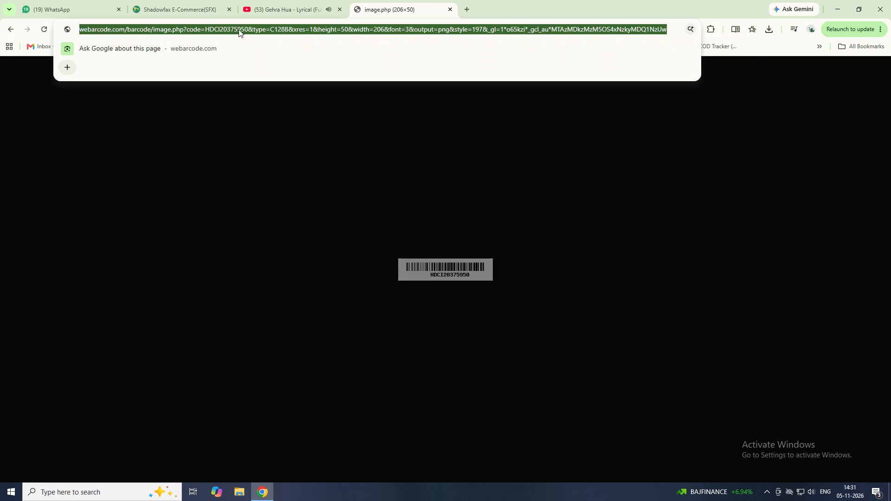
pyautogui.click(248, 28)
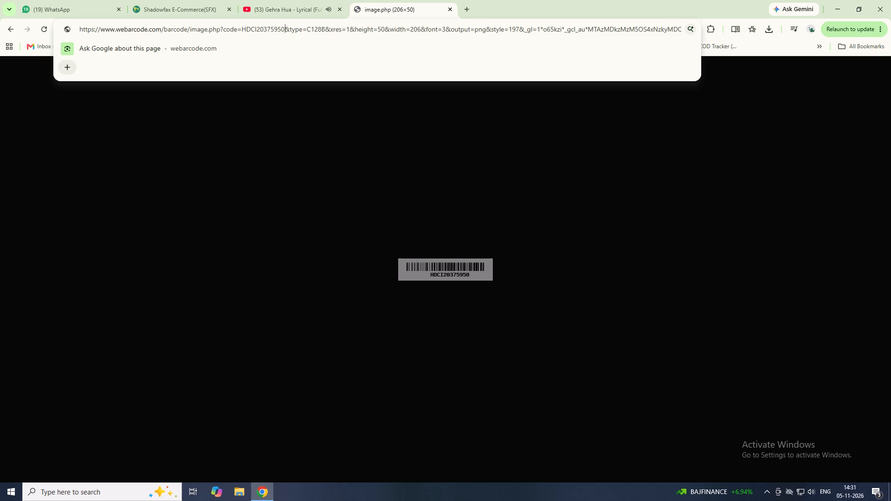
pyautogui.press('BackSpace')
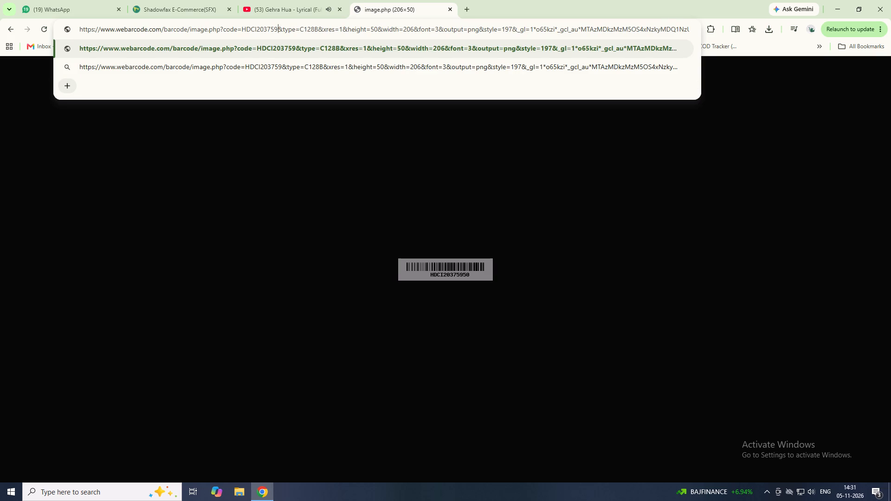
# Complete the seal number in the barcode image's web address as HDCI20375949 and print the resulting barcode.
pyautogui.press('BackSpace')
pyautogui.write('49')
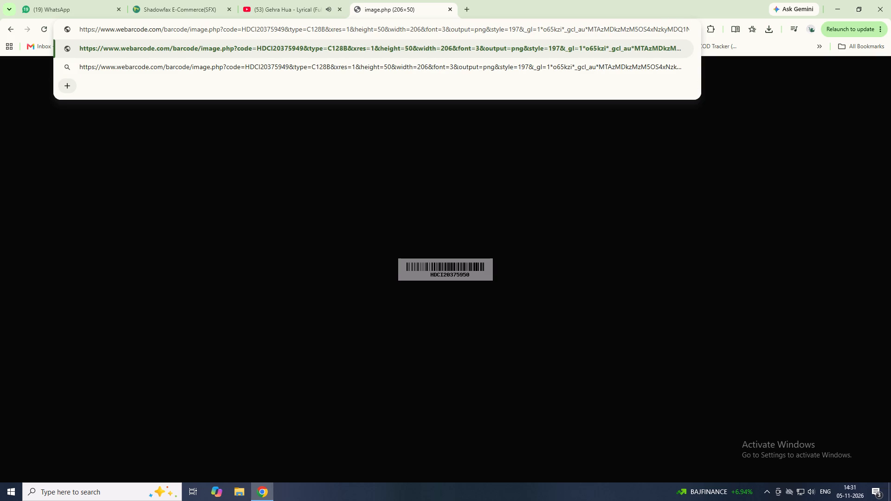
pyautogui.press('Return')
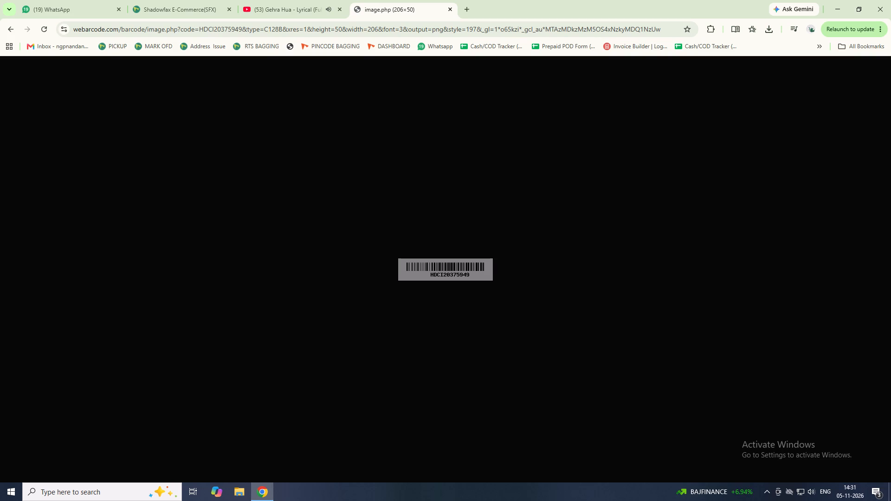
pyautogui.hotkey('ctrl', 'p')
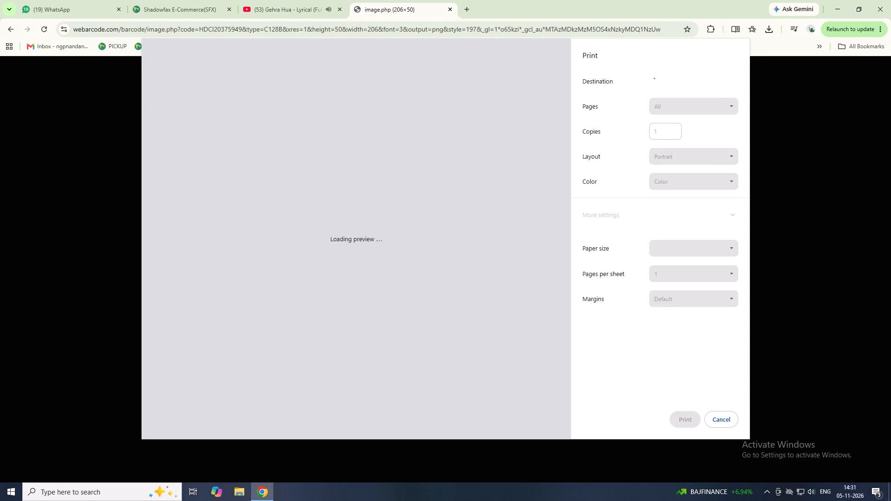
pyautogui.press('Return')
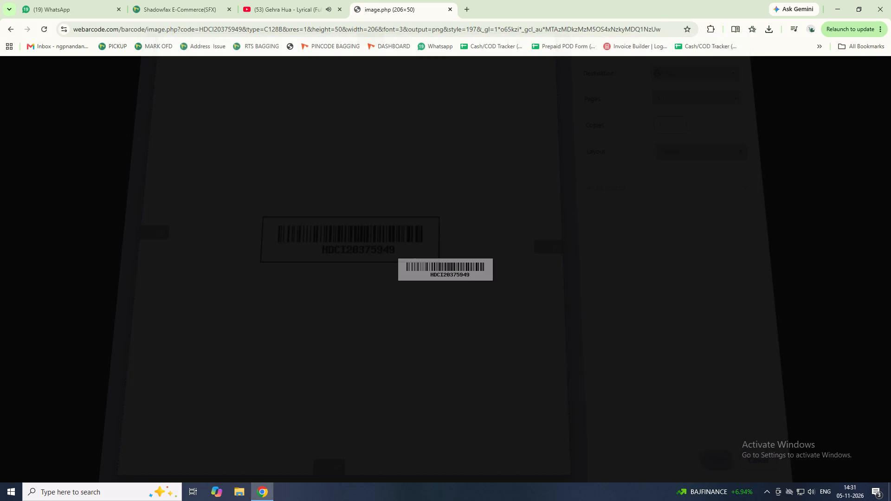
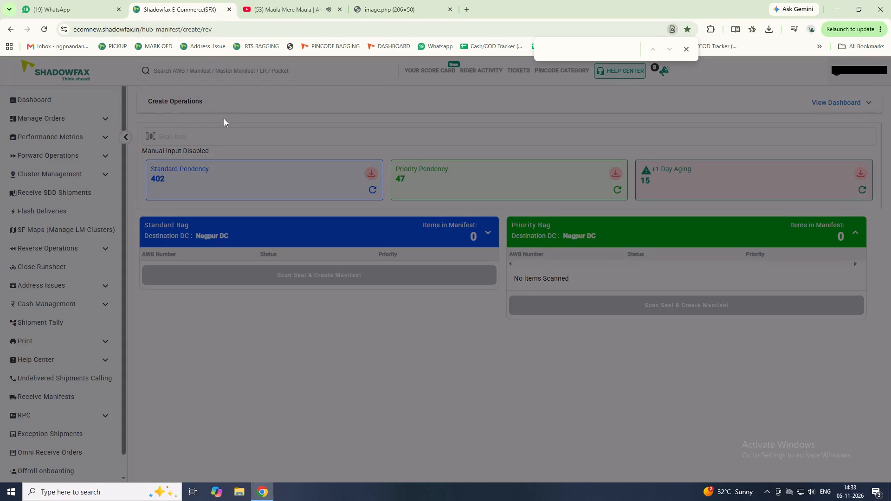
# Search for seal number HDCI20375951 and open its manifest details.
pyautogui.click(287, 79)
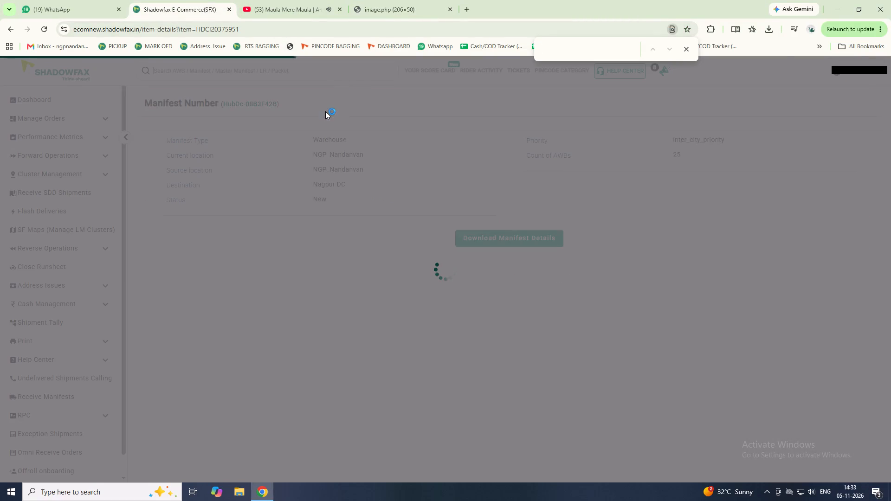
# Return to the RTS bagging page and ready the scan field for the next Nagpur DC bags.
pyautogui.click(243, 44)
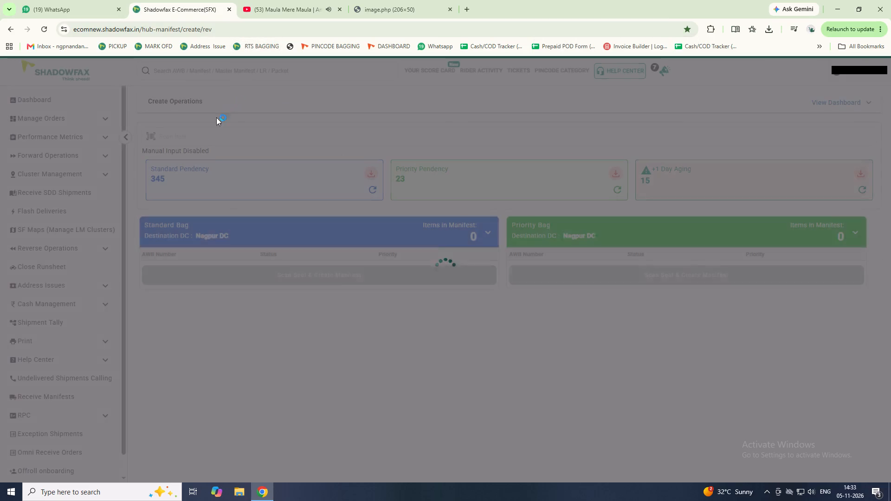
pyautogui.doubleClick(211, 129)
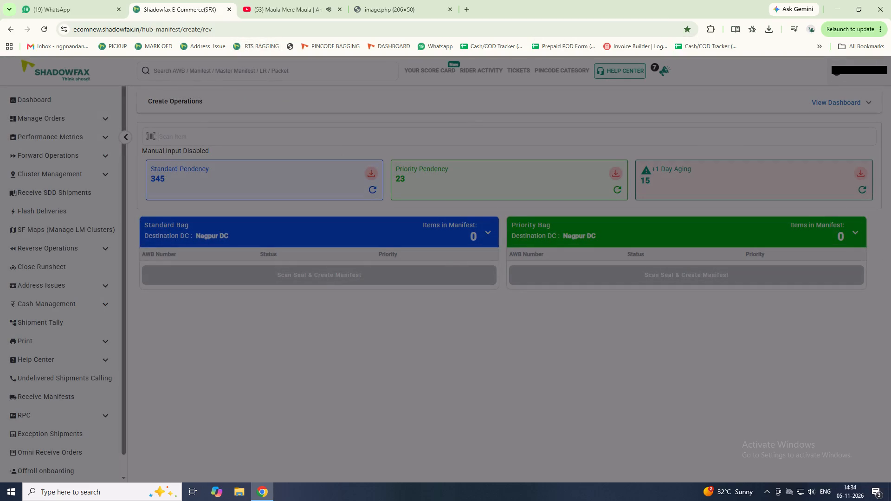
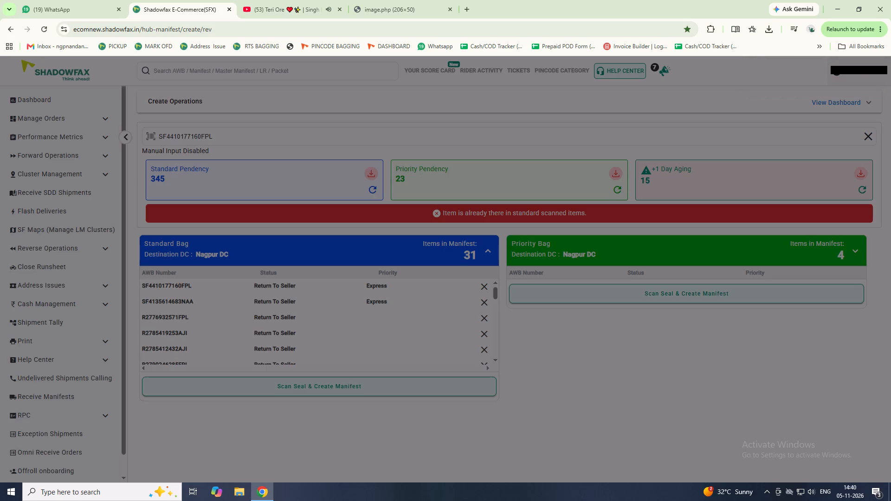
# Select the AWB number already in the scan field so the next shipment scan replaces it.
pyautogui.hotkey('ctrl', 'a')
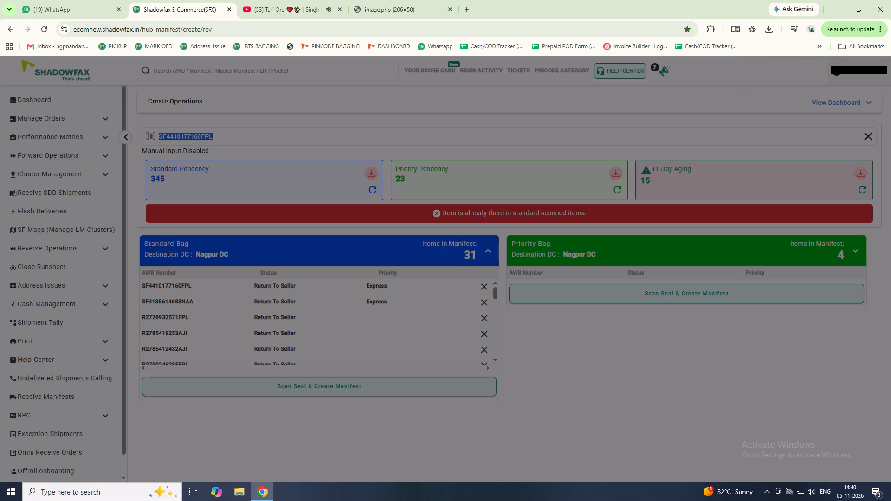
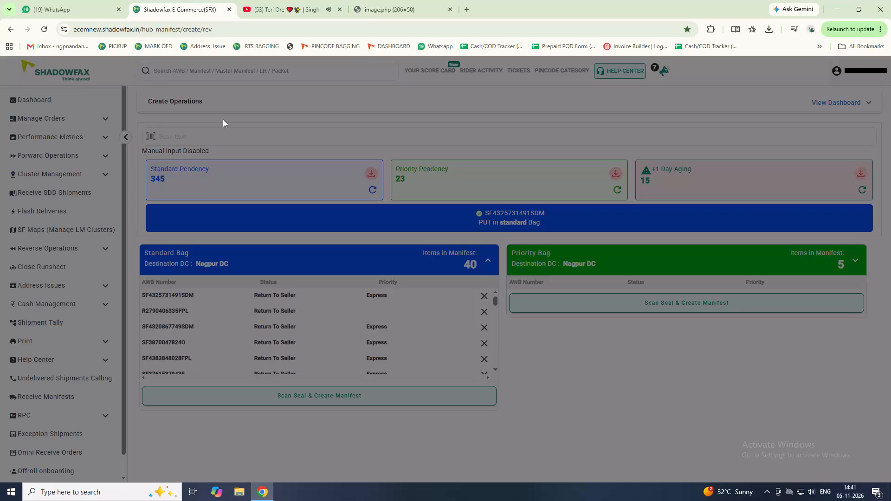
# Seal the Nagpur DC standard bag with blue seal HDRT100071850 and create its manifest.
pyautogui.click(438, 396)
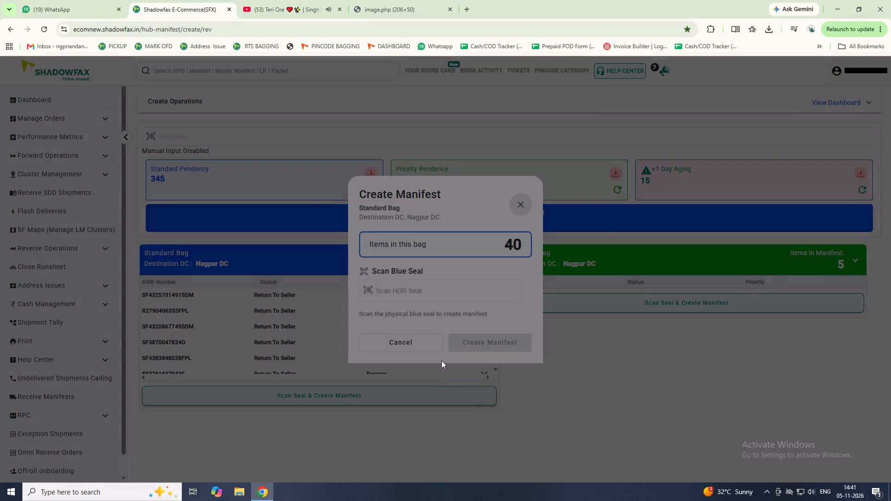
pyautogui.click(436, 284)
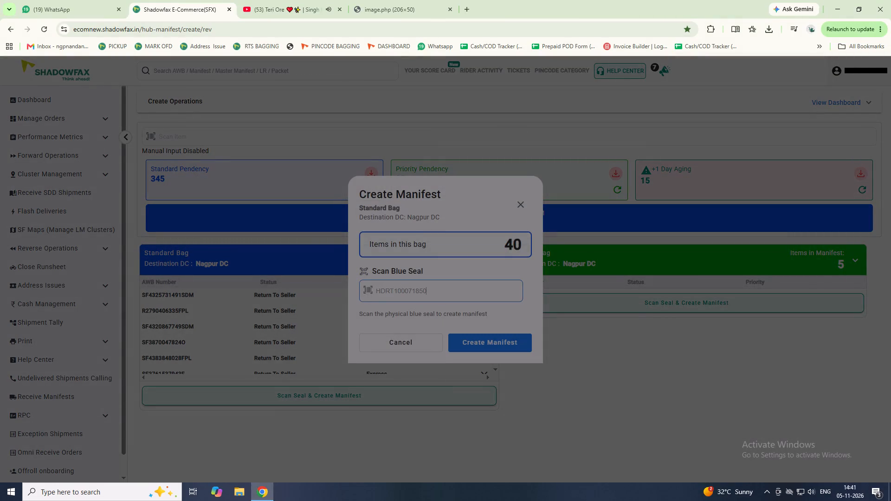
pyautogui.click(482, 340)
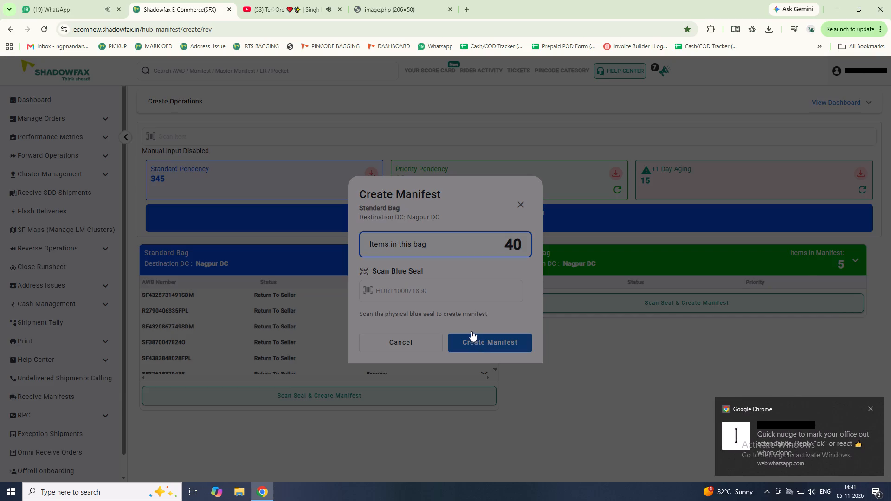
# Ready the empty item scan field for scanning the next return shipment.
pyautogui.click(341, 141)
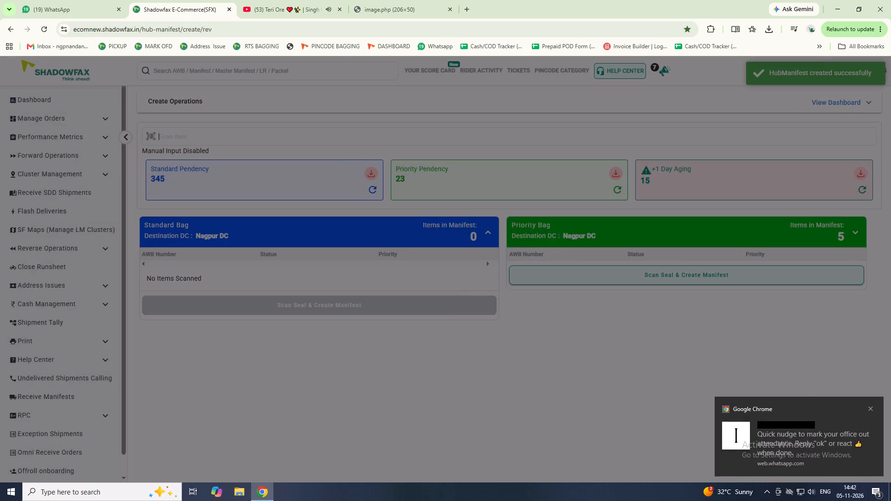
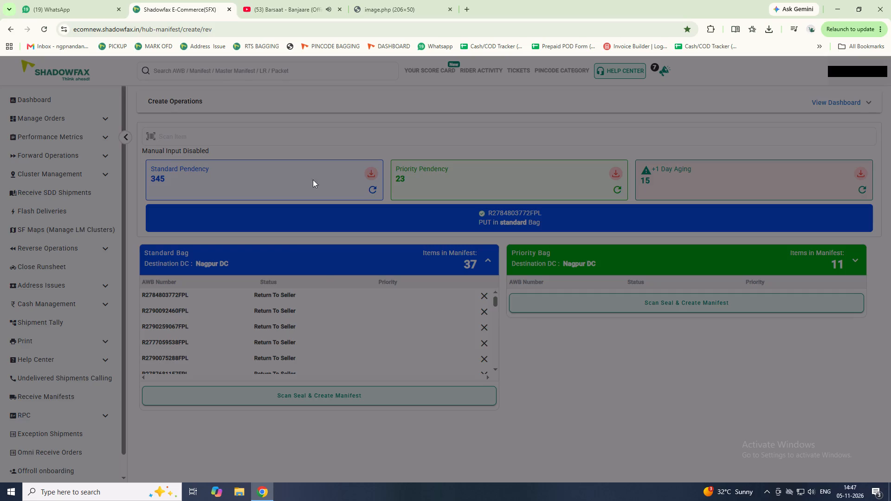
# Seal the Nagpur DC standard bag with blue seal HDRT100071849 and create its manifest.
pyautogui.click(346, 392)
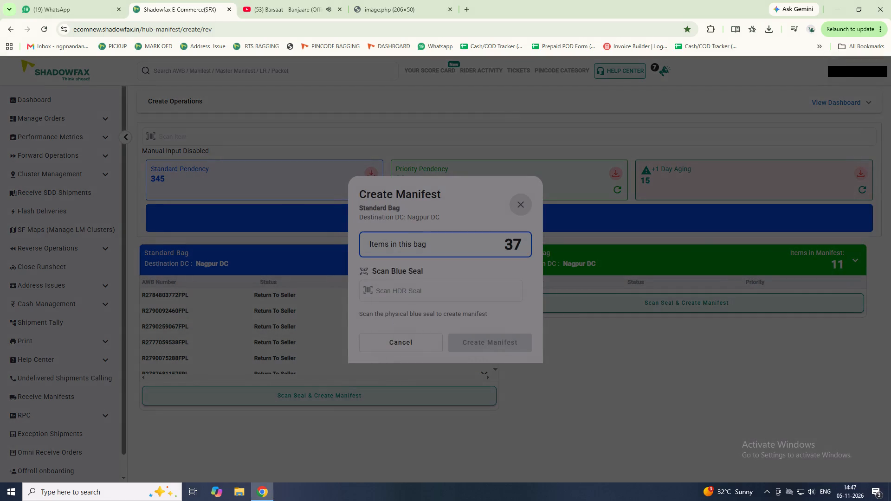
pyautogui.click(401, 289)
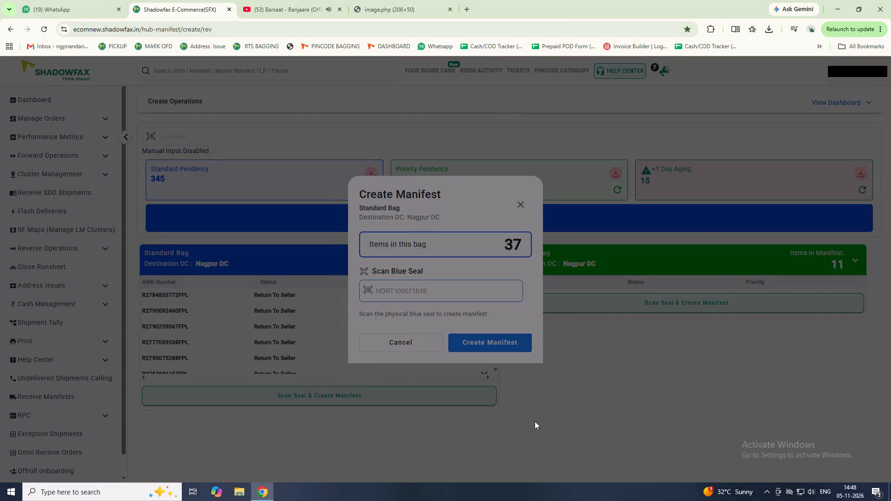
pyautogui.click(510, 346)
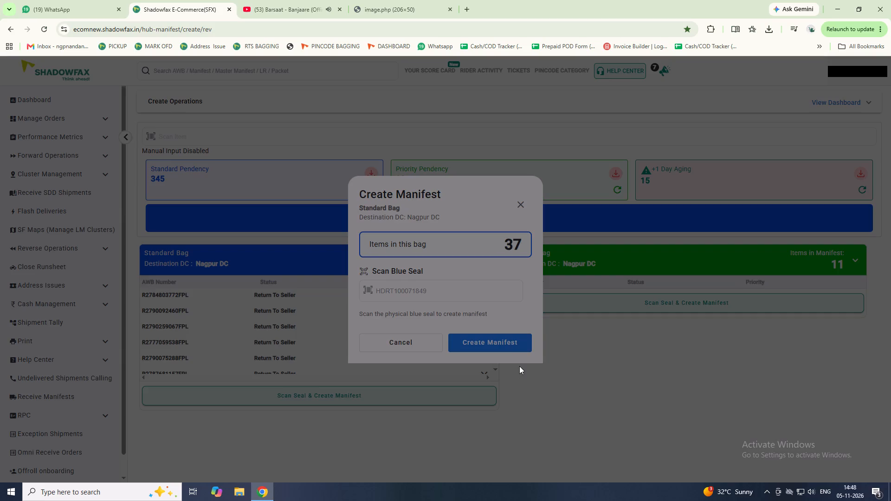
# Ready the empty item scan field for scanning the next return shipment.
pyautogui.click(267, 139)
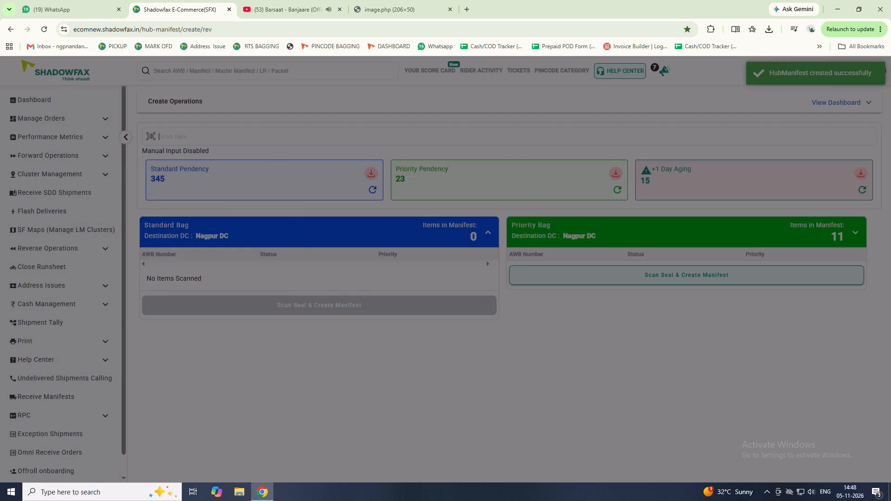
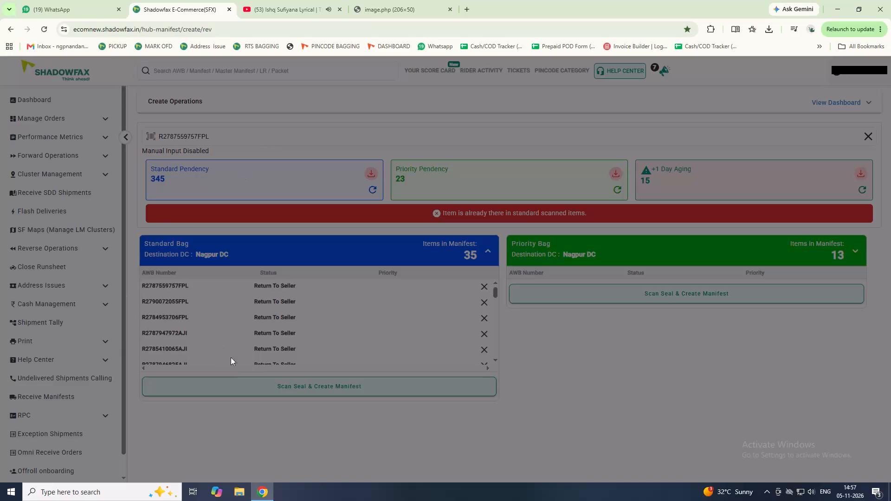
# Seal the Nagpur DC standard bag with the scanned blue seal and create its manifest.
pyautogui.click(237, 386)
pyautogui.click(391, 288)
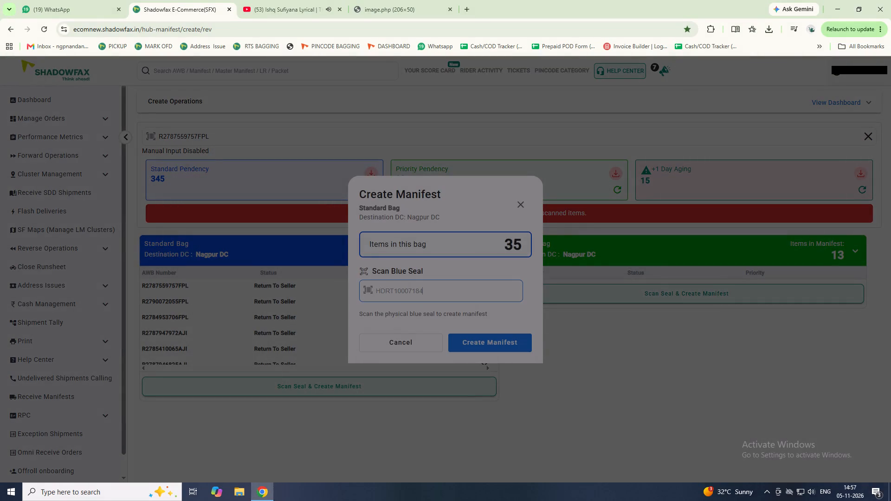
pyautogui.click(486, 342)
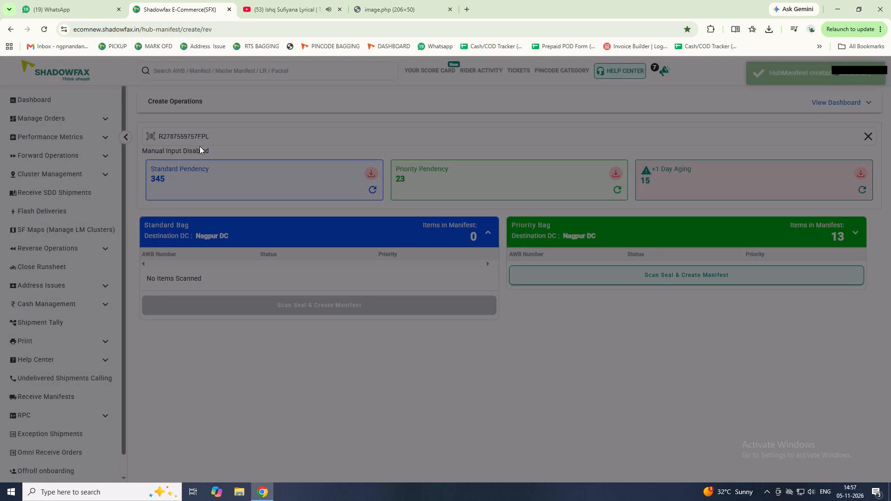
# Select the previous AWB number in the item scan field, ready for scanning the next return shipment.
pyautogui.doubleClick(200, 135)
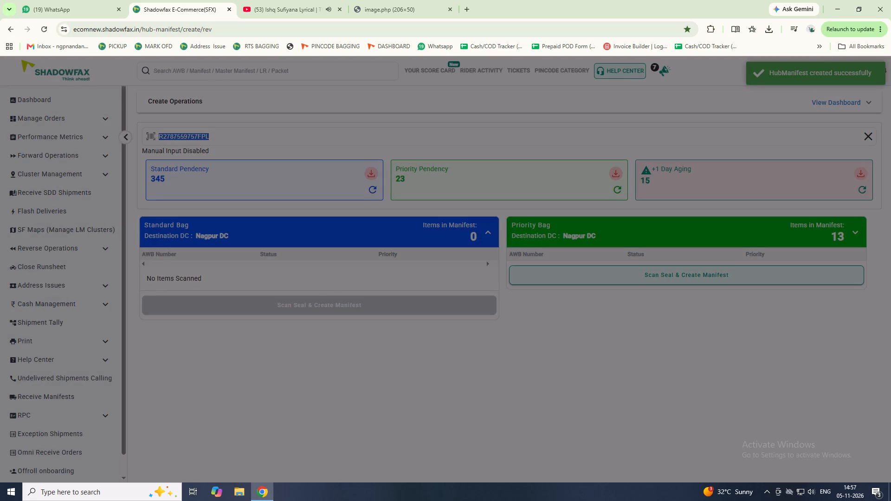
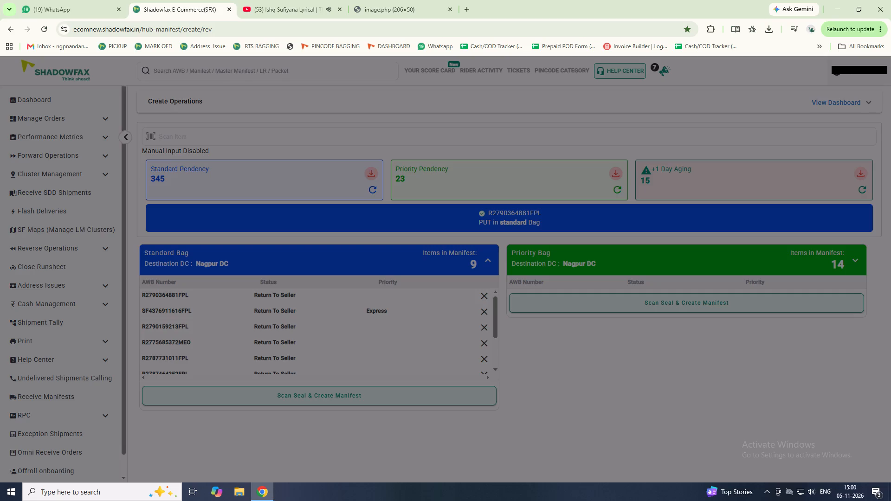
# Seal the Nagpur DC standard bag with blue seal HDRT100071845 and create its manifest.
pyautogui.click(267, 410)
pyautogui.click(268, 405)
pyautogui.click(378, 295)
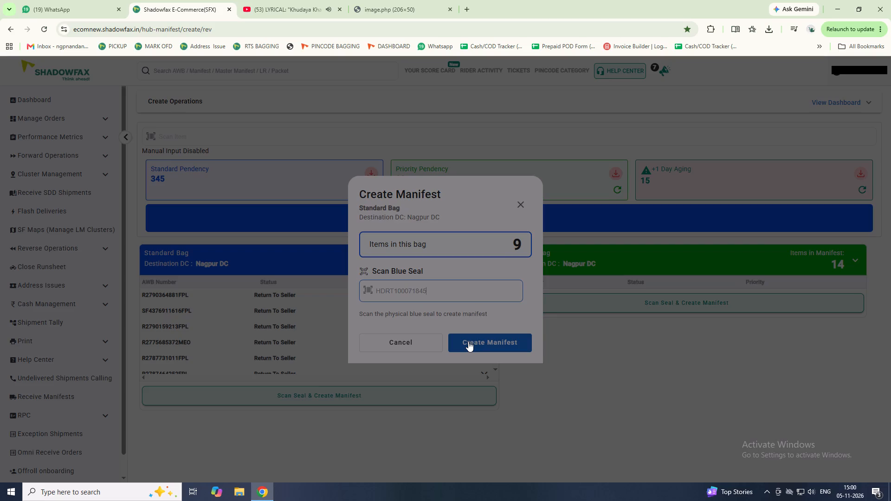
pyautogui.click(468, 341)
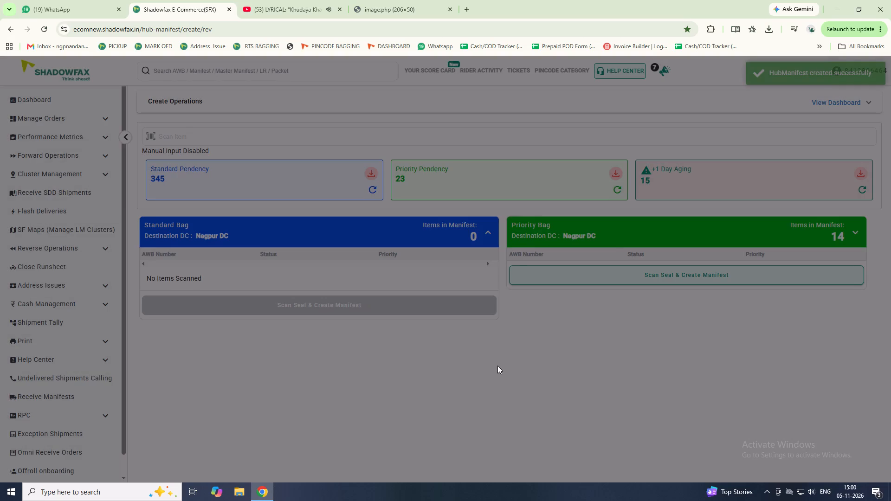
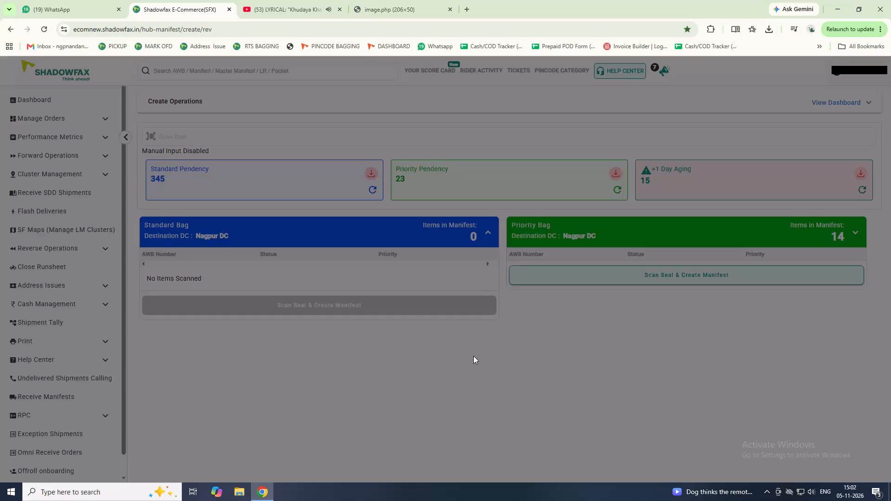
pyautogui.click(197, 130)
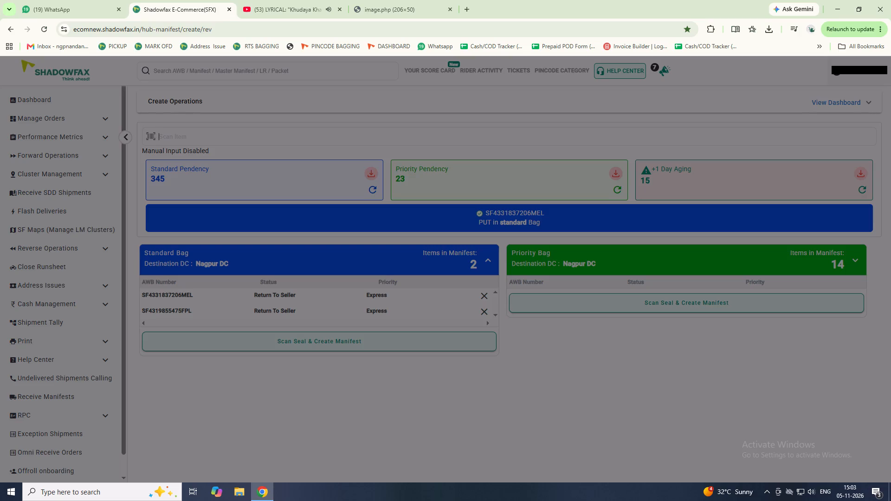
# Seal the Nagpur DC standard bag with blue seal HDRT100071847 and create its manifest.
pyautogui.click(300, 349)
pyautogui.doubleClick(395, 286)
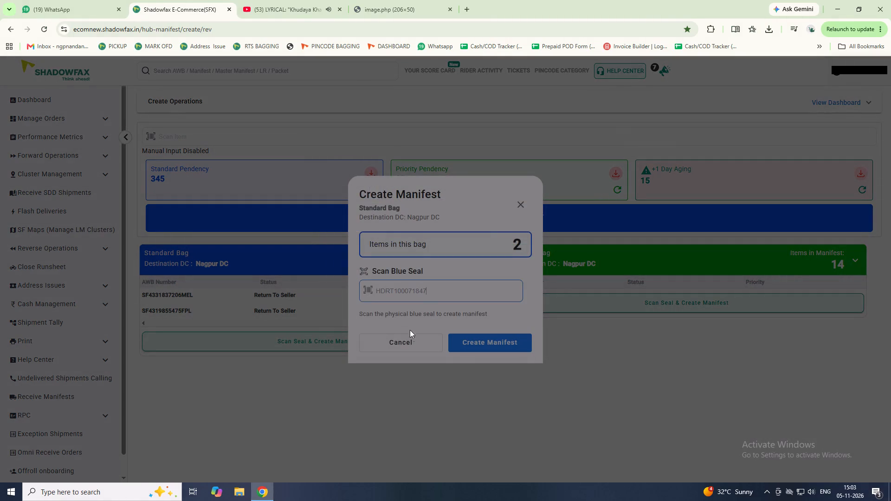
pyautogui.click(460, 341)
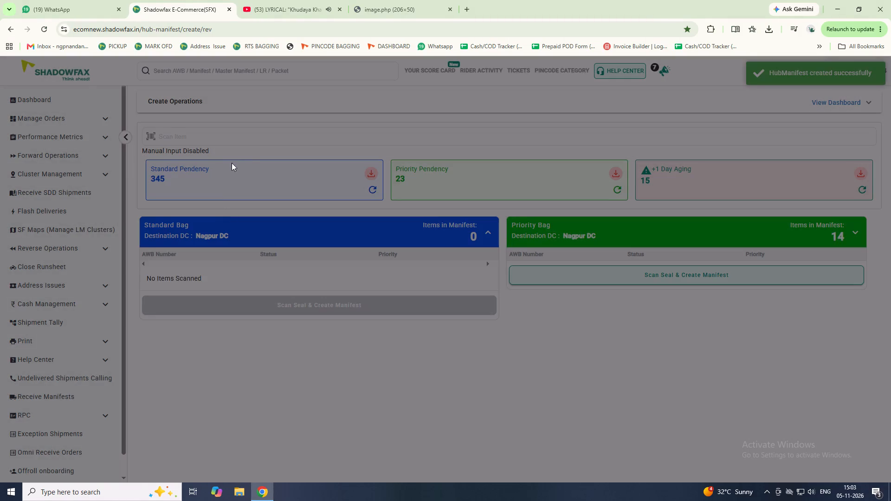
# Ready the item scan field for the next return shipment.
pyautogui.click(246, 141)
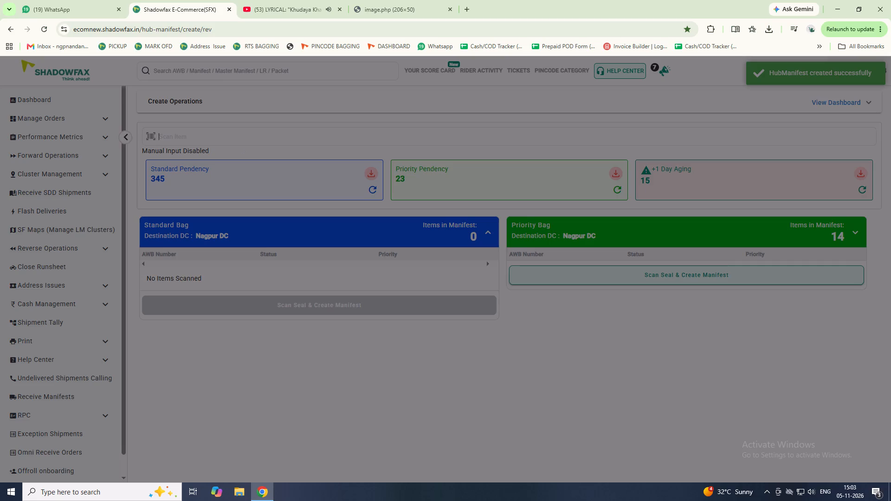
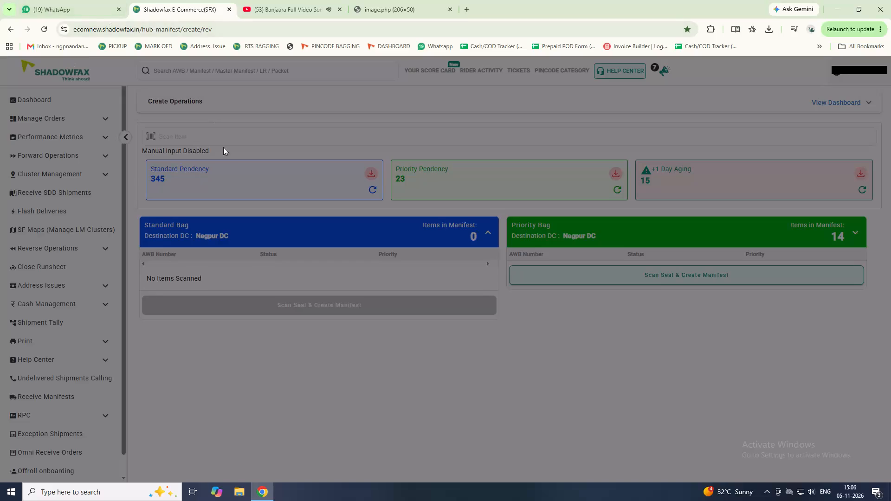
pyautogui.doubleClick(231, 146)
pyautogui.doubleClick(232, 141)
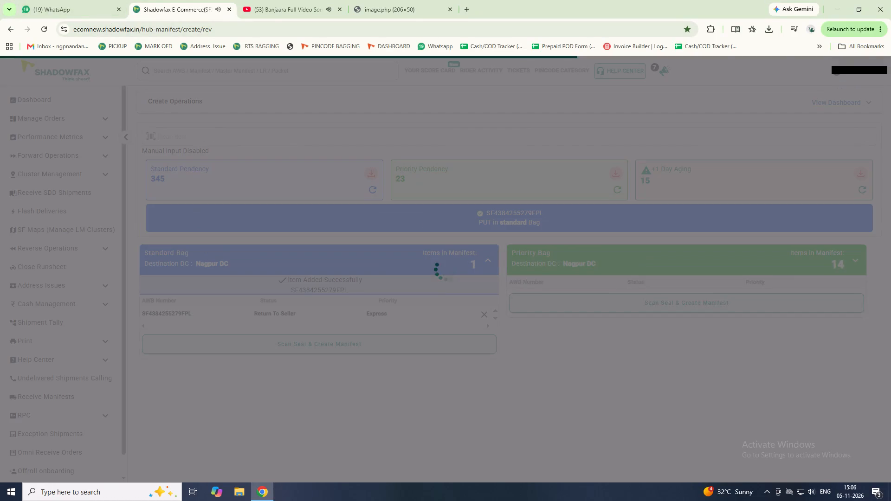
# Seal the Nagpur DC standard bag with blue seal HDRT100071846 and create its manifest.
pyautogui.click(325, 351)
pyautogui.click(381, 291)
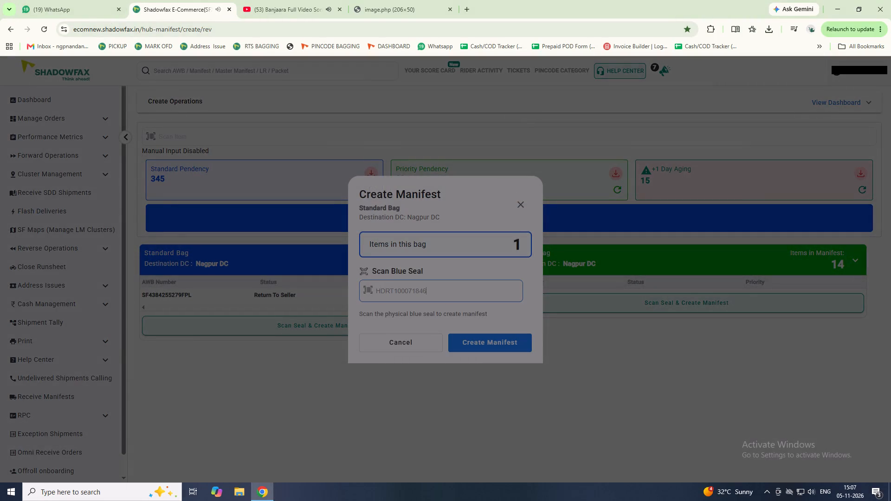
pyautogui.click(485, 351)
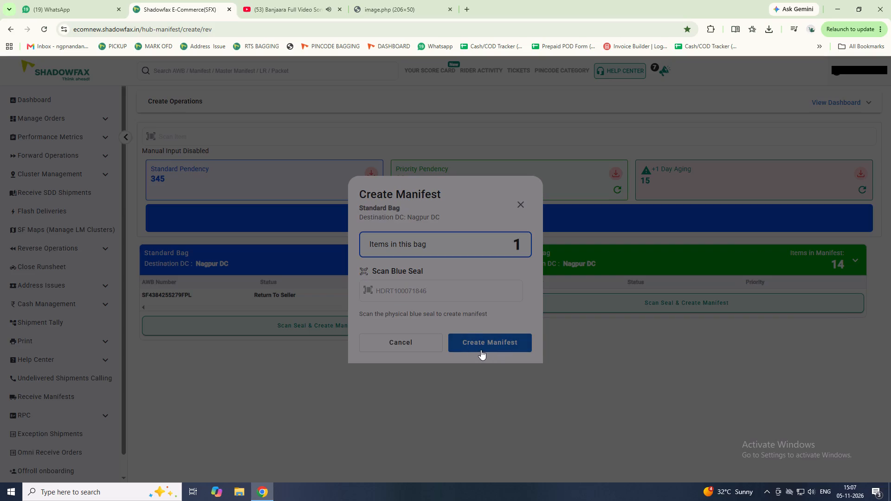
# Ready the item scan field for the next return shipment.
pyautogui.click(209, 143)
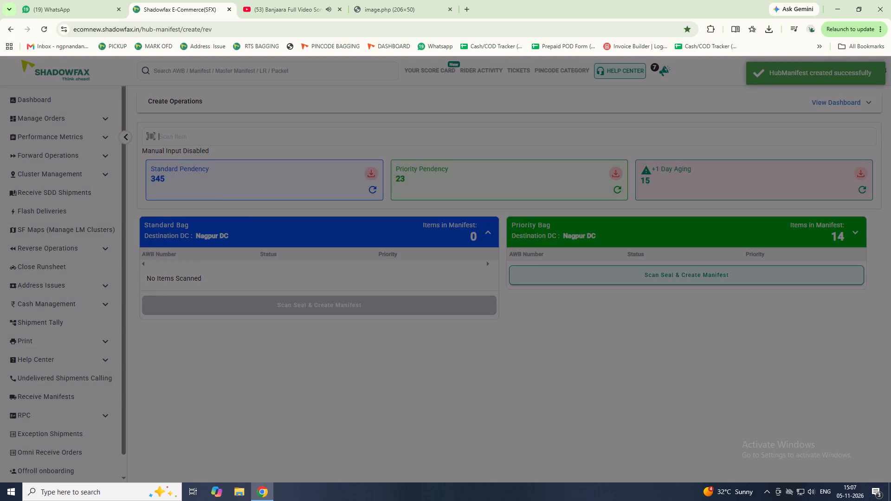
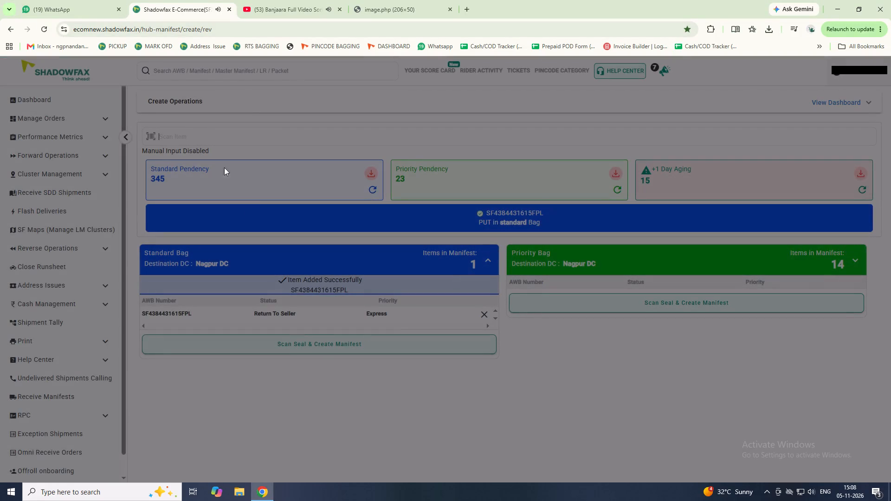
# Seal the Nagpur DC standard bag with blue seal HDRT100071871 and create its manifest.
pyautogui.click(298, 343)
pyautogui.click(397, 289)
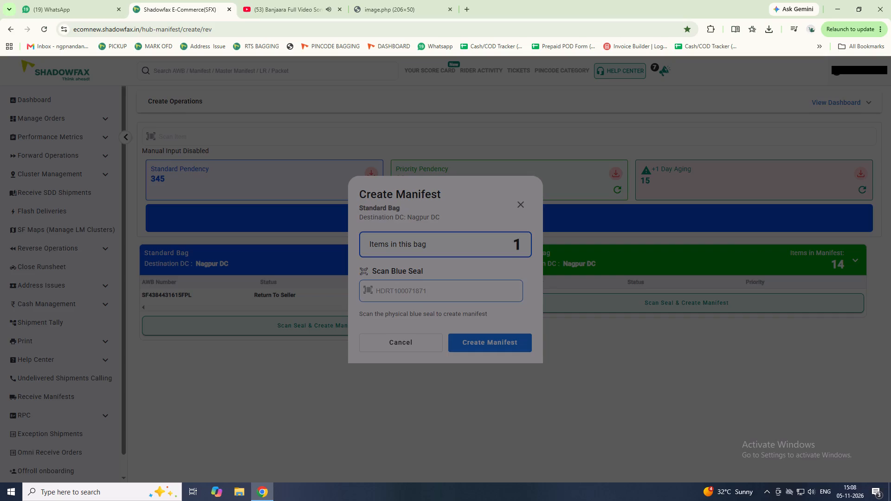
pyautogui.click(480, 339)
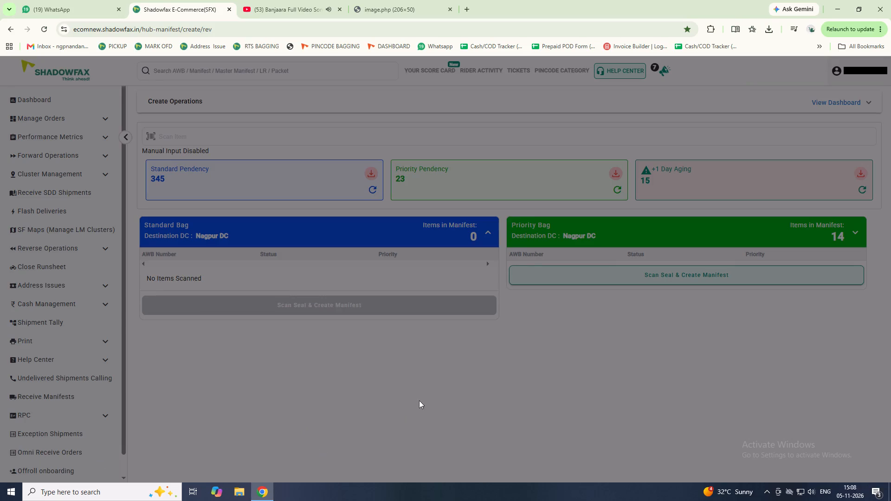
# Seal the Nagpur DC priority bag with green seal HDCI20375949 and create its manifest.
pyautogui.click(554, 281)
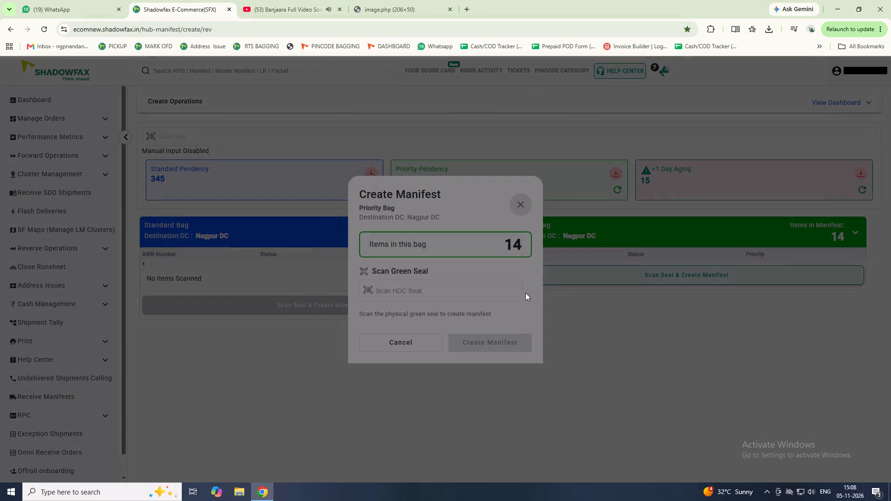
pyautogui.click(509, 290)
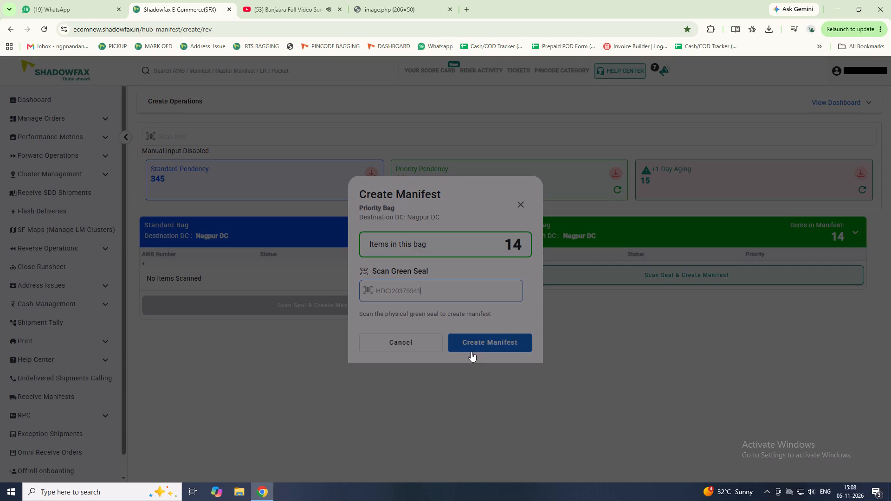
pyautogui.doubleClick(479, 340)
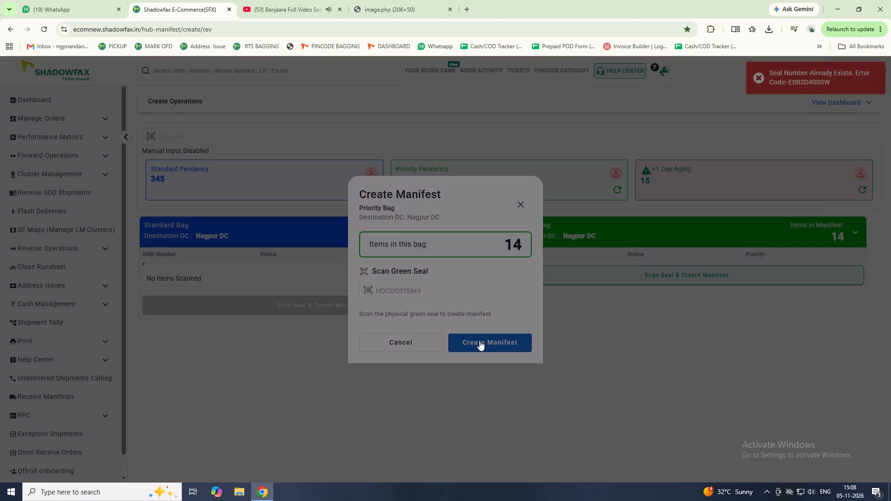